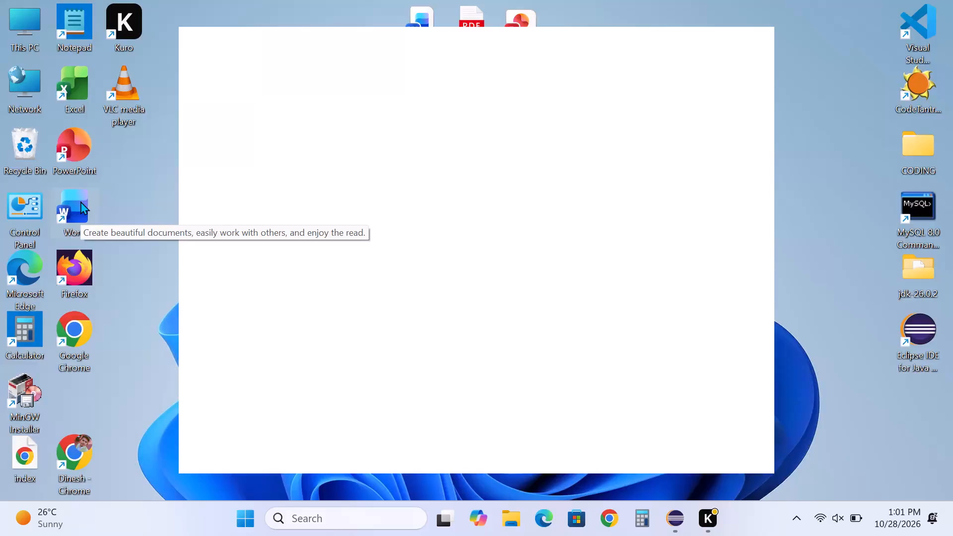
# Create a new blank document.
pyautogui.click(213, 182)
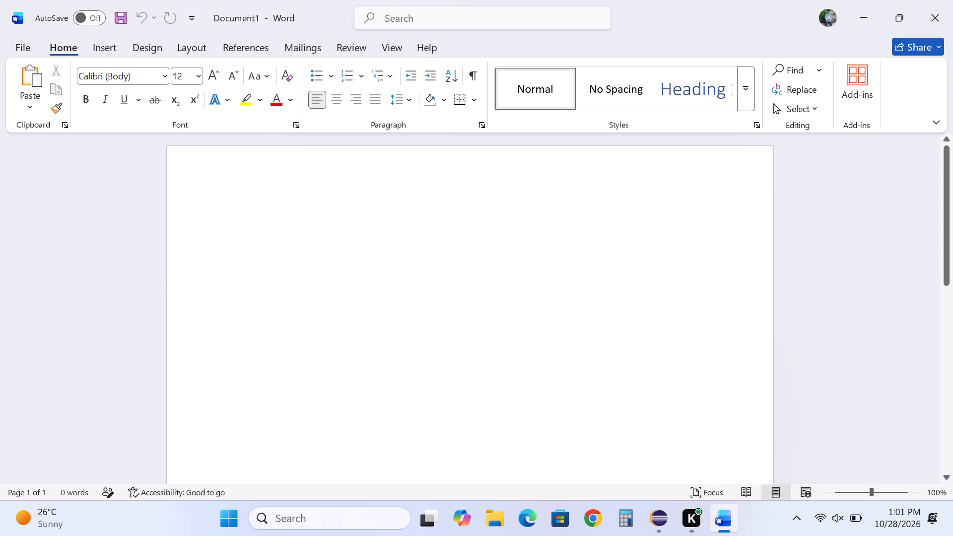
# Format the first line as centred Times New Roman, size 20, with the orange fill and outline text effect.
pyautogui.click(138, 76)
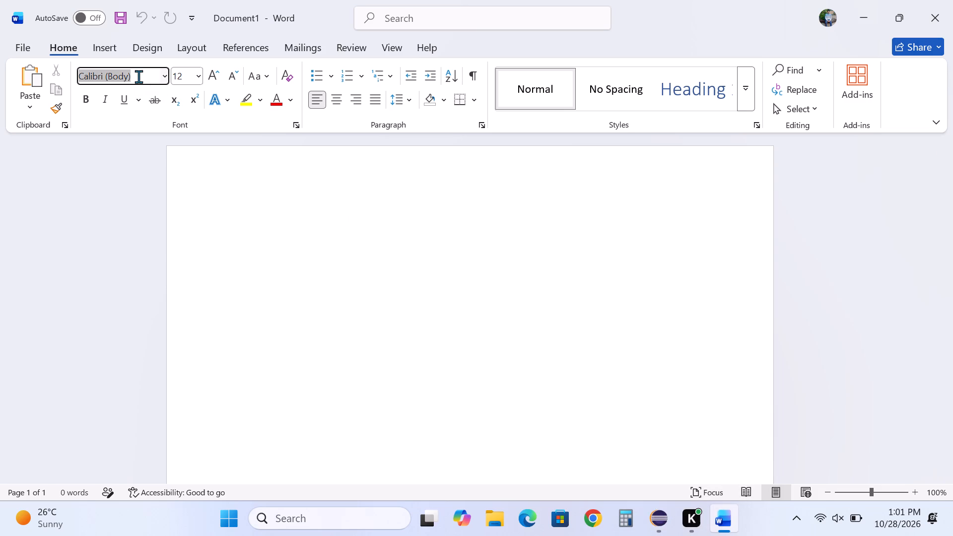
pyautogui.press('BackSpace')
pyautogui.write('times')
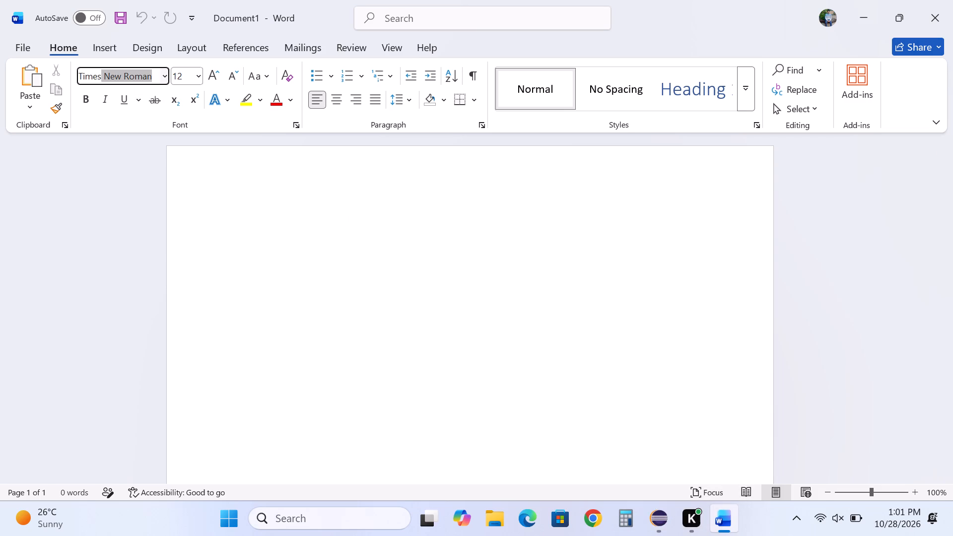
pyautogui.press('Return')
pyautogui.click(197, 78)
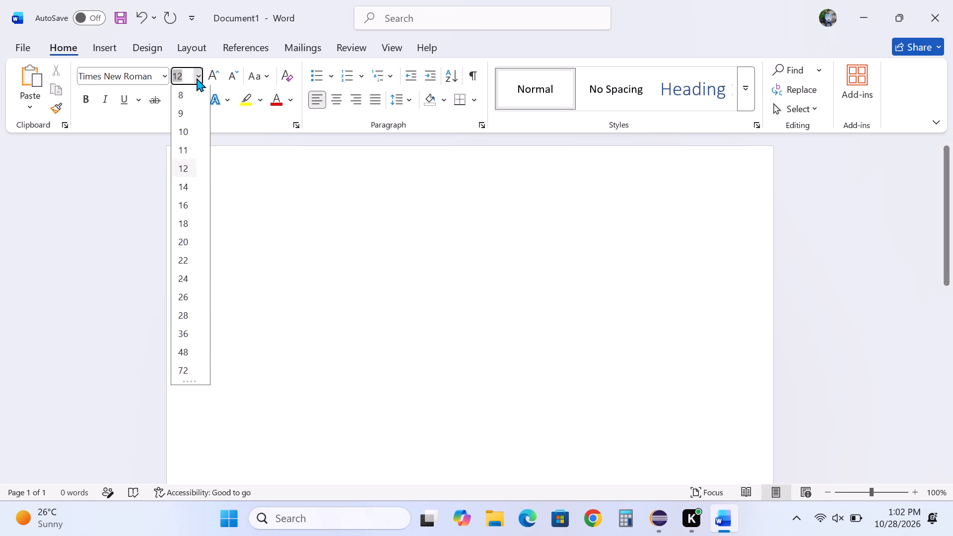
pyautogui.click(189, 237)
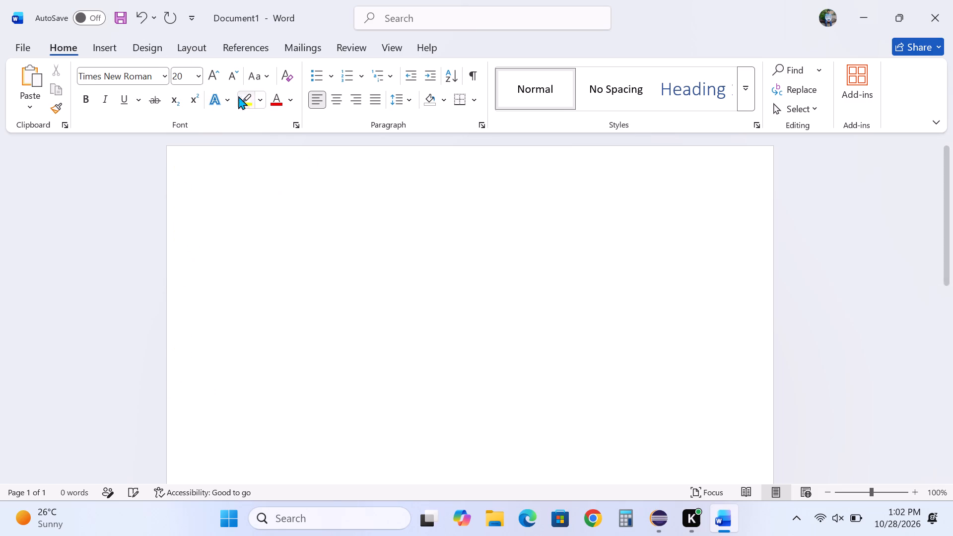
pyautogui.click(215, 97)
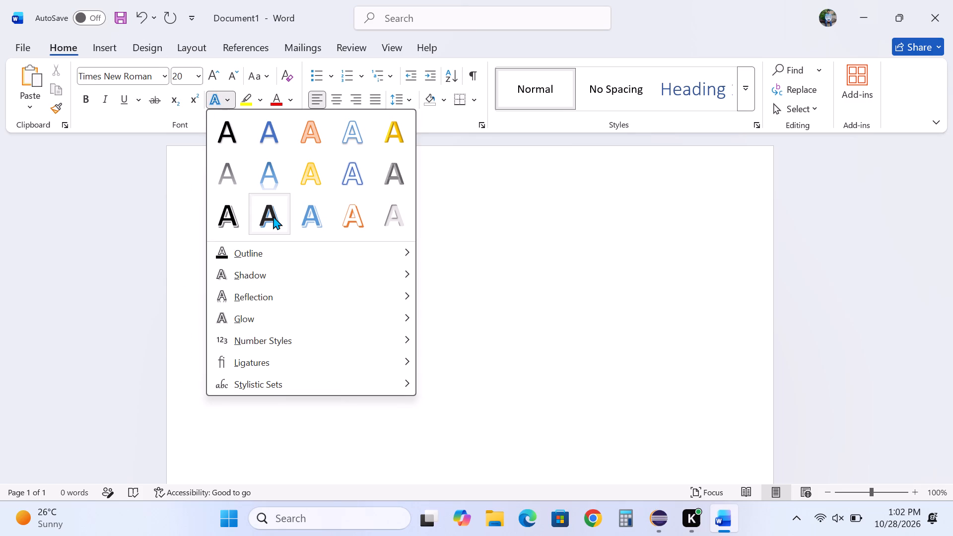
pyautogui.click(317, 142)
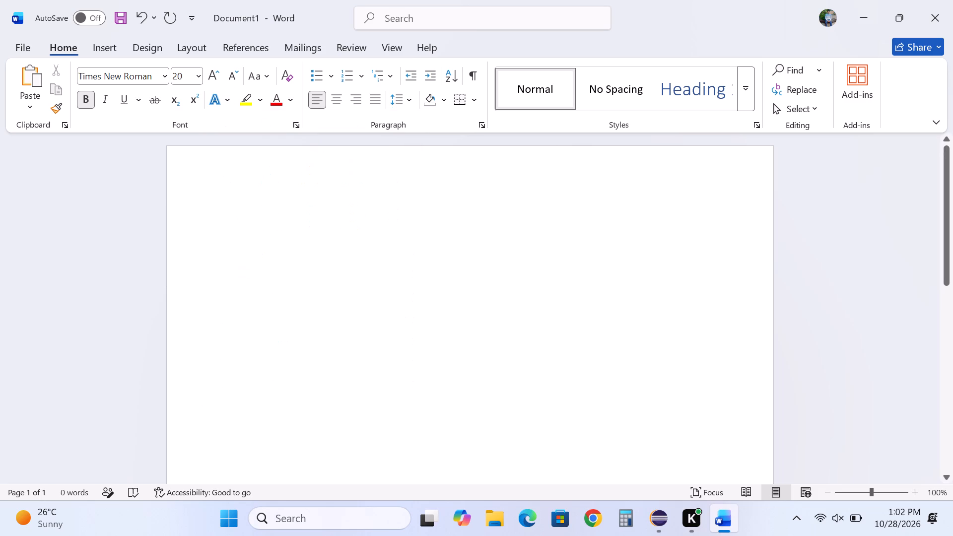
pyautogui.click(338, 104)
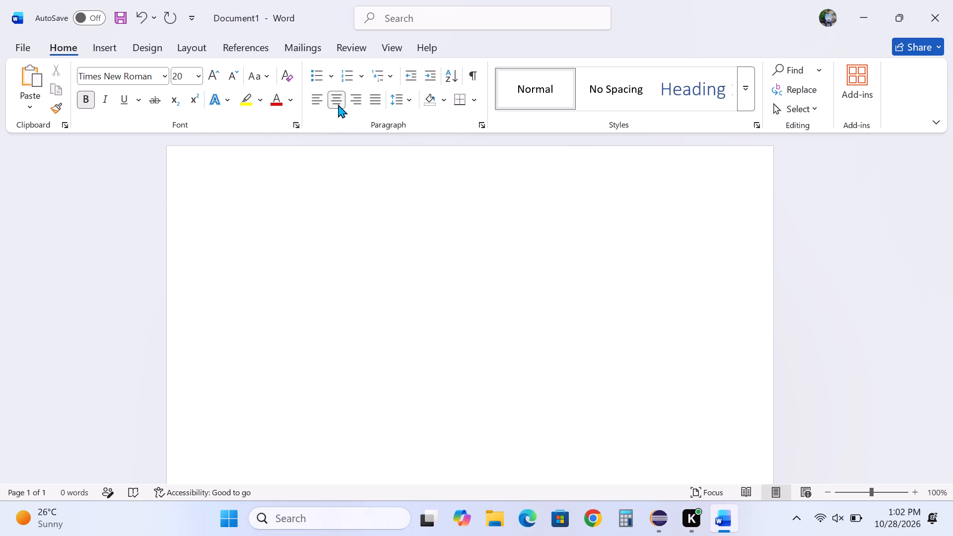
# Enter the first heading line with the label "NAME :" and the student's full name.
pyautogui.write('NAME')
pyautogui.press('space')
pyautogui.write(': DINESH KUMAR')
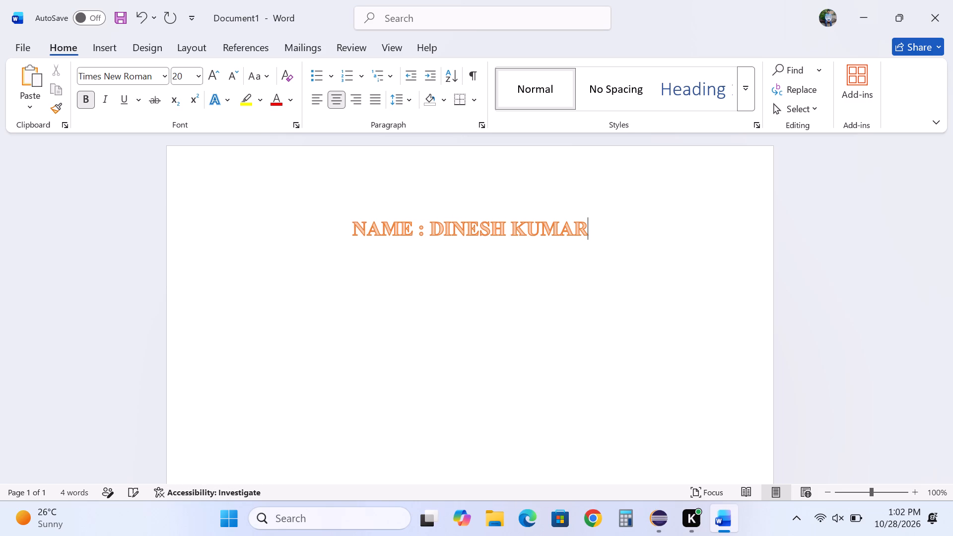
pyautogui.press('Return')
# Enter "CLASS : CSE(B)" as the second heading line.
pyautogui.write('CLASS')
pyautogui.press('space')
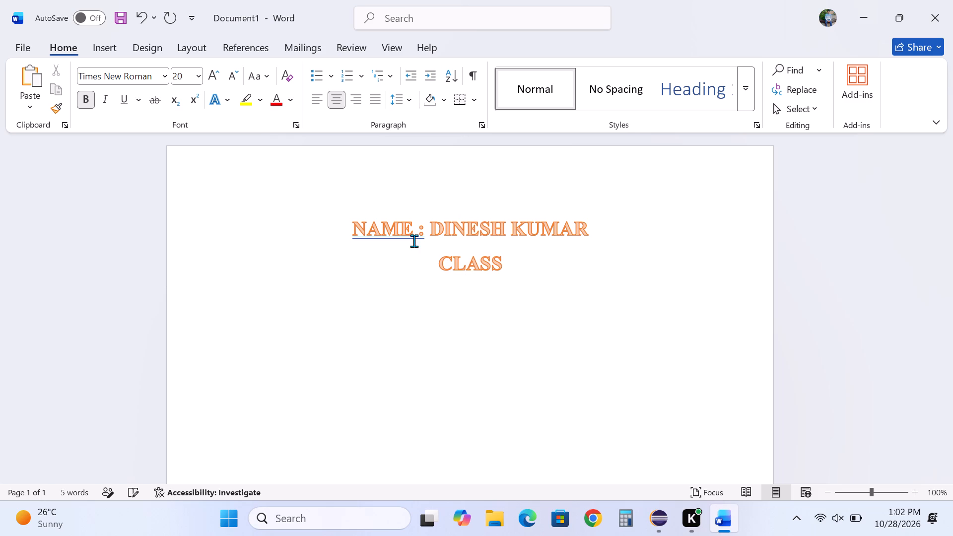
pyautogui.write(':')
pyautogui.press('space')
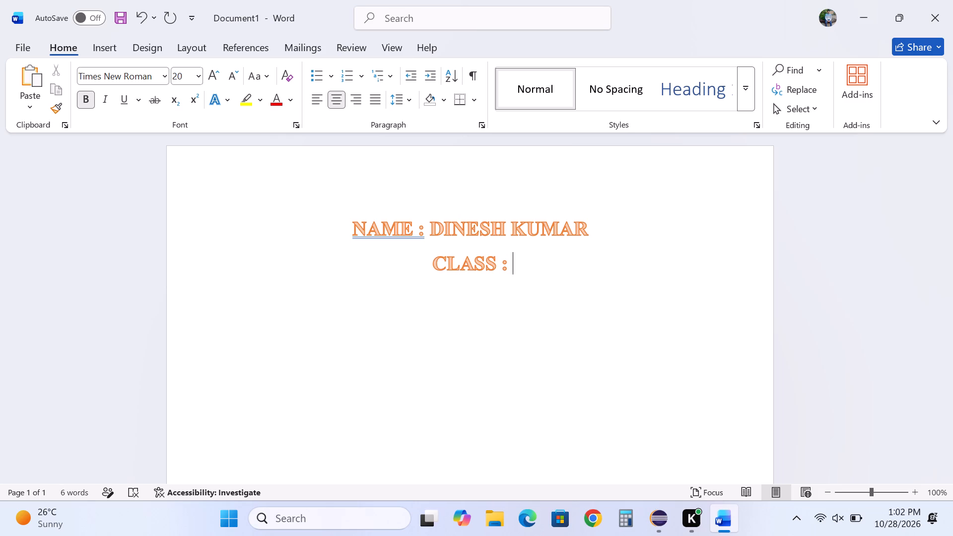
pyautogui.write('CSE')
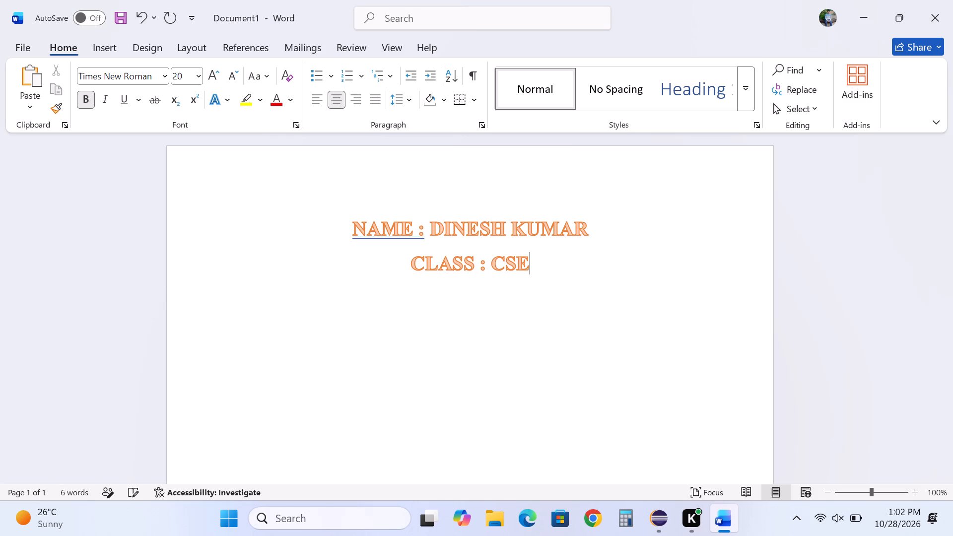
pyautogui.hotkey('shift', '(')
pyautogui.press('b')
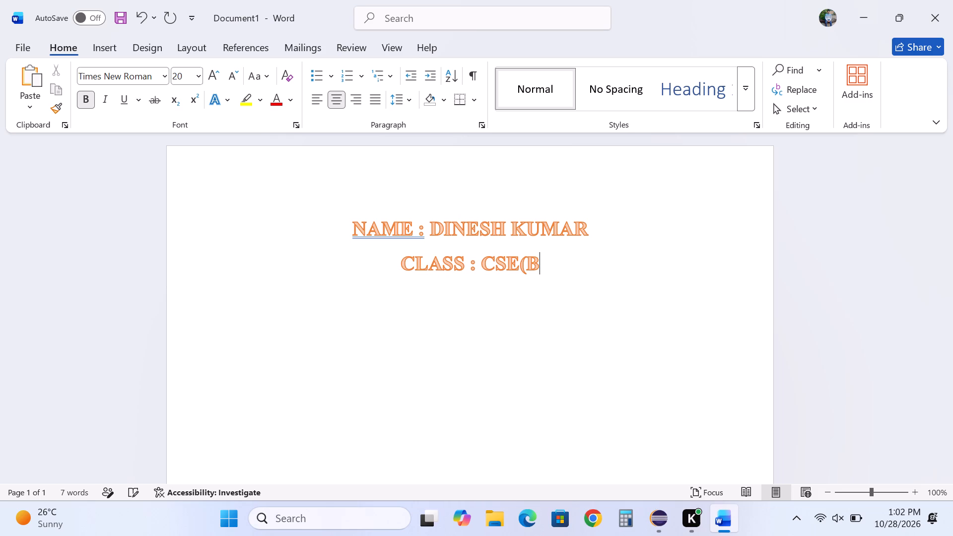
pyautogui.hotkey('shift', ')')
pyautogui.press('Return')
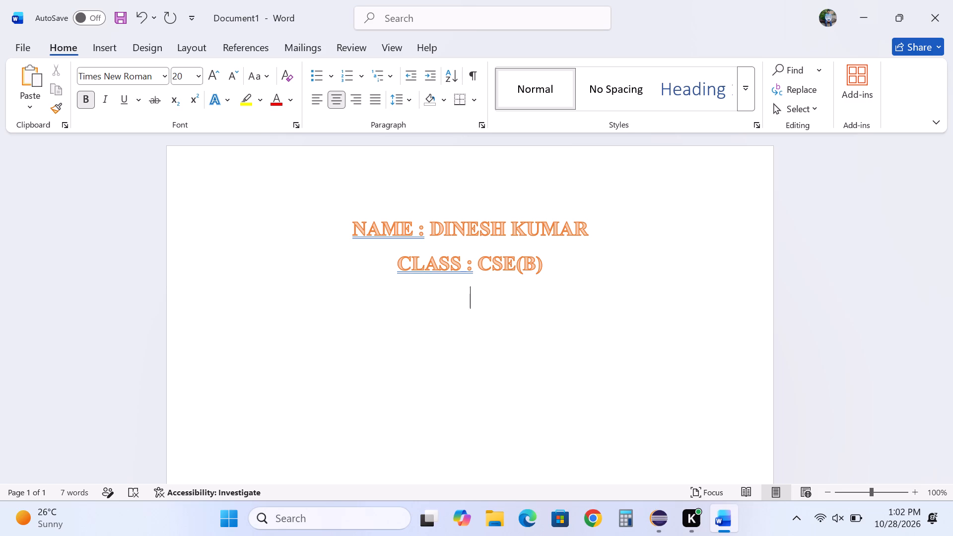
# Enter the "ROLL NO. :" line with the student's roll number and leave a blank line below it.
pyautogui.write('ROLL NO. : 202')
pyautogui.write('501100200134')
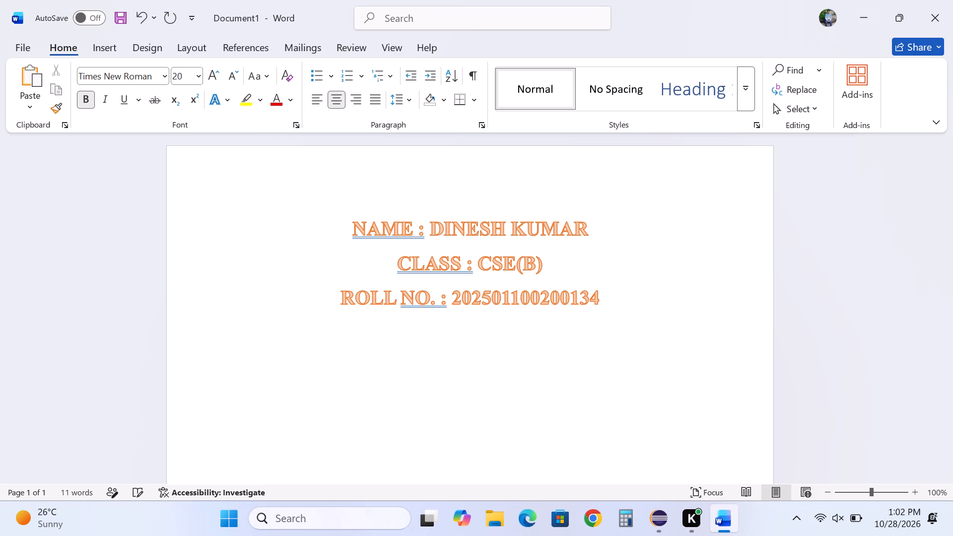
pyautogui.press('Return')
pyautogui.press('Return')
# Add the title "JAVA ASSIGNMENT" below the student details using the black text effect with a blue shadow.
pyautogui.scroll(-1, 414, 241)
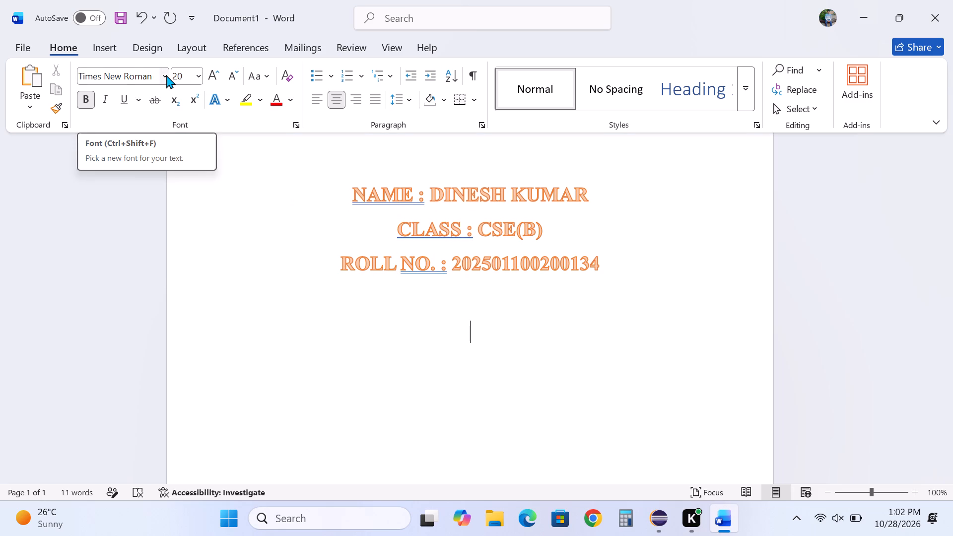
pyautogui.click(222, 102)
pyautogui.click(266, 219)
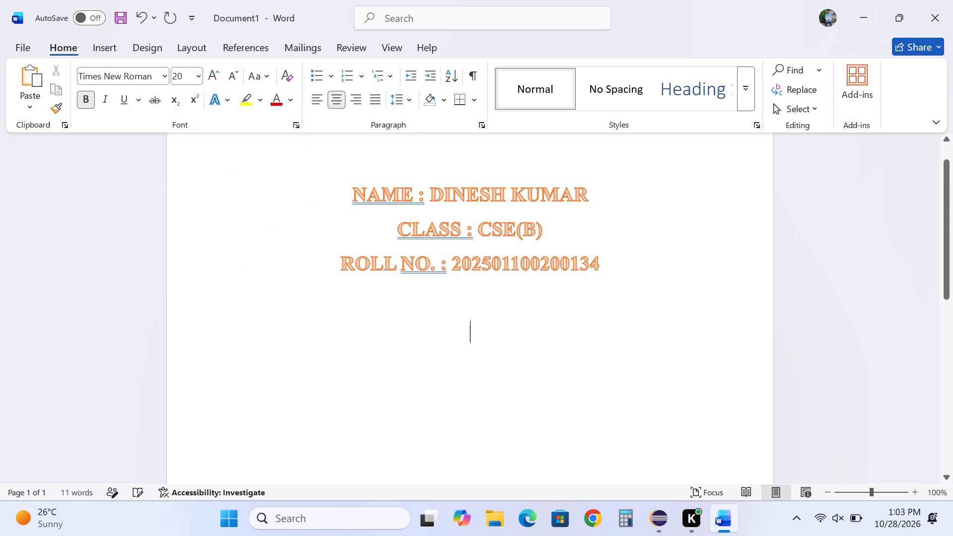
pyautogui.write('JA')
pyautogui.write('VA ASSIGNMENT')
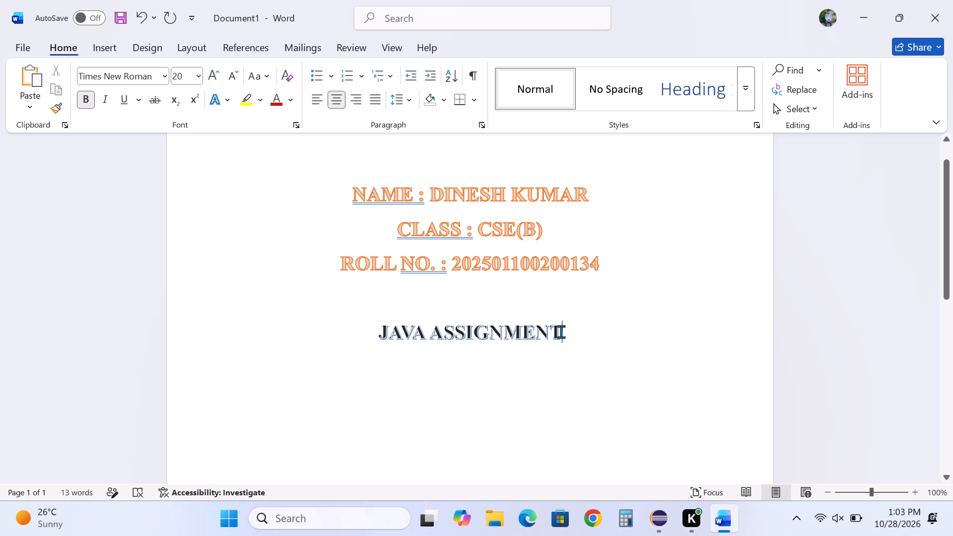
# Underline the JAVA ASSIGNMENT title with the dash-dot-dot style and start a new line below it.
pyautogui.moveTo(561, 332); pyautogui.dragTo(317, 339)
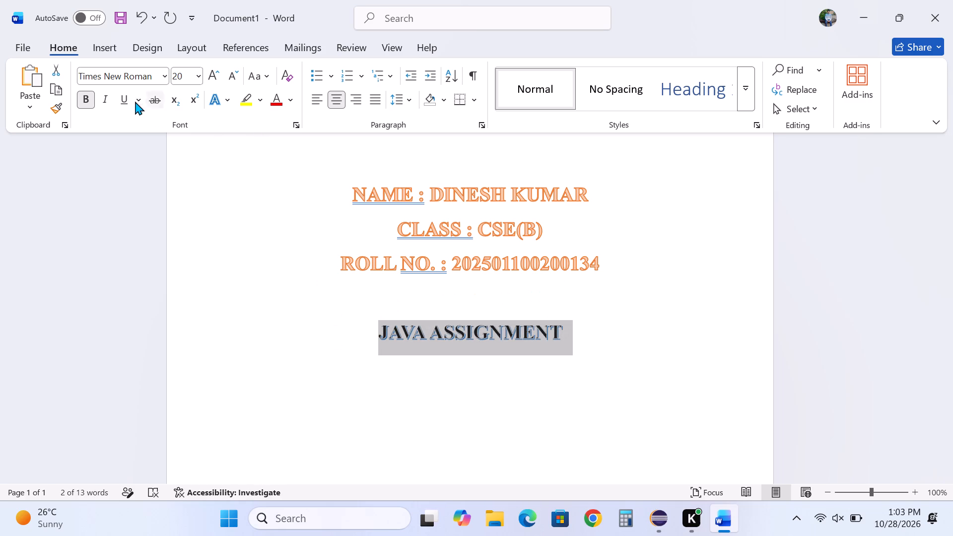
pyautogui.click(125, 98)
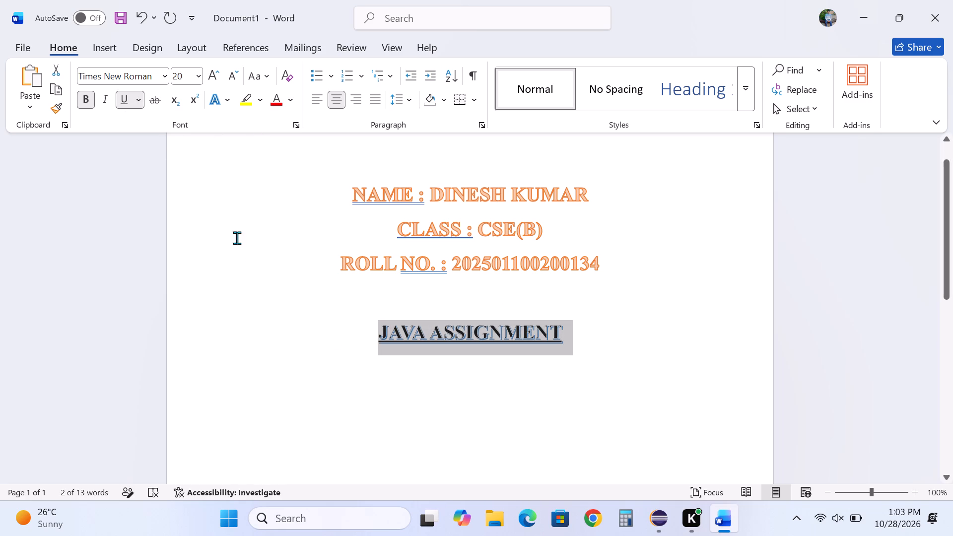
pyautogui.click(138, 98)
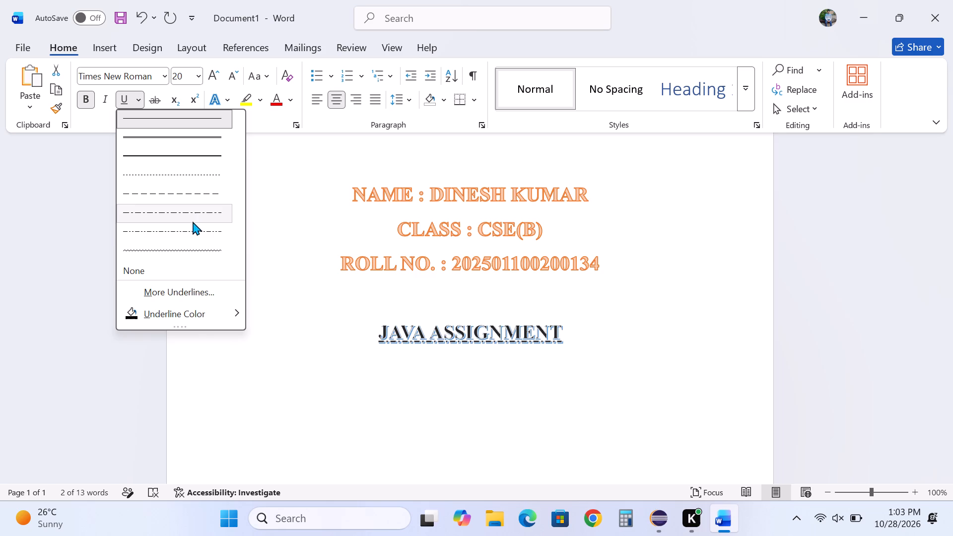
pyautogui.click(189, 229)
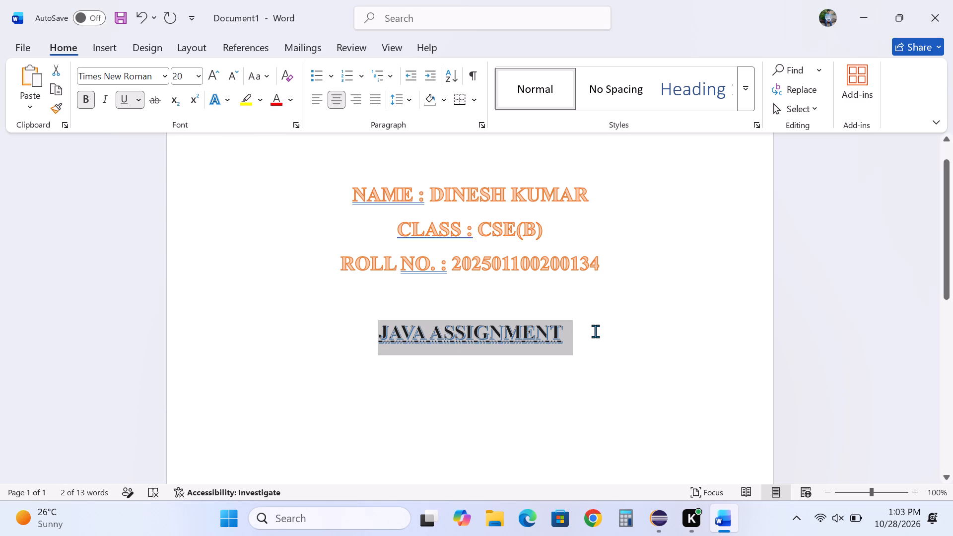
pyautogui.click(595, 331)
pyautogui.press('Return')
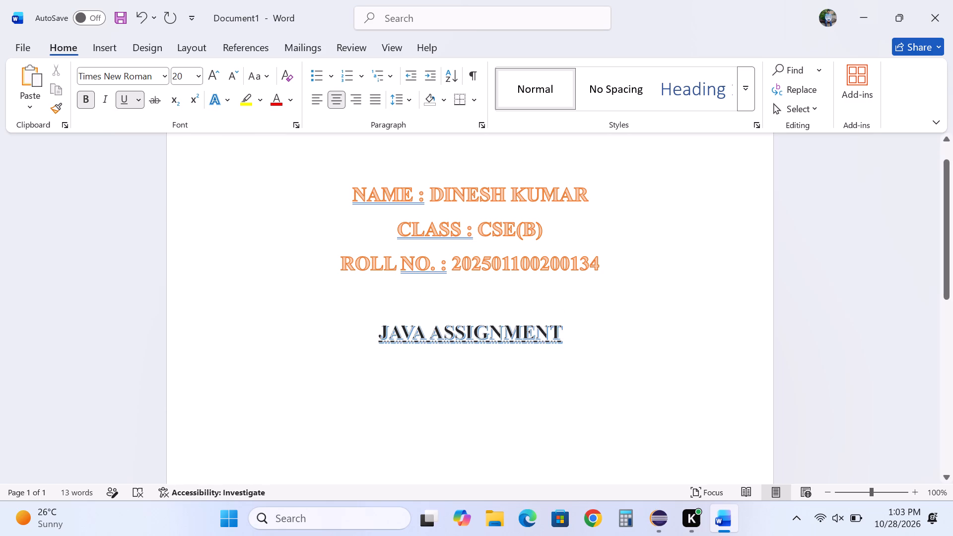
pyautogui.click(591, 516)
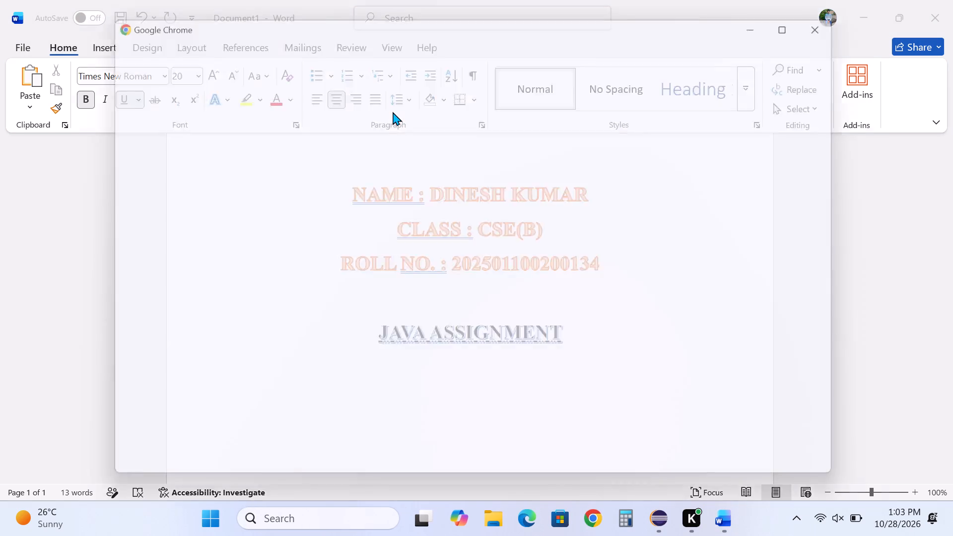
pyautogui.click(351, 305)
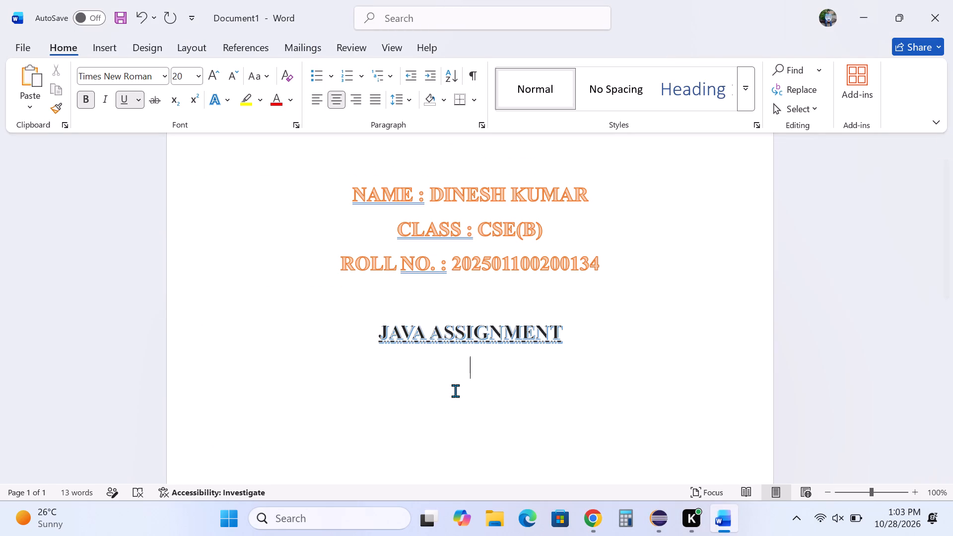
pyautogui.hotkey('ctrl', 'v')
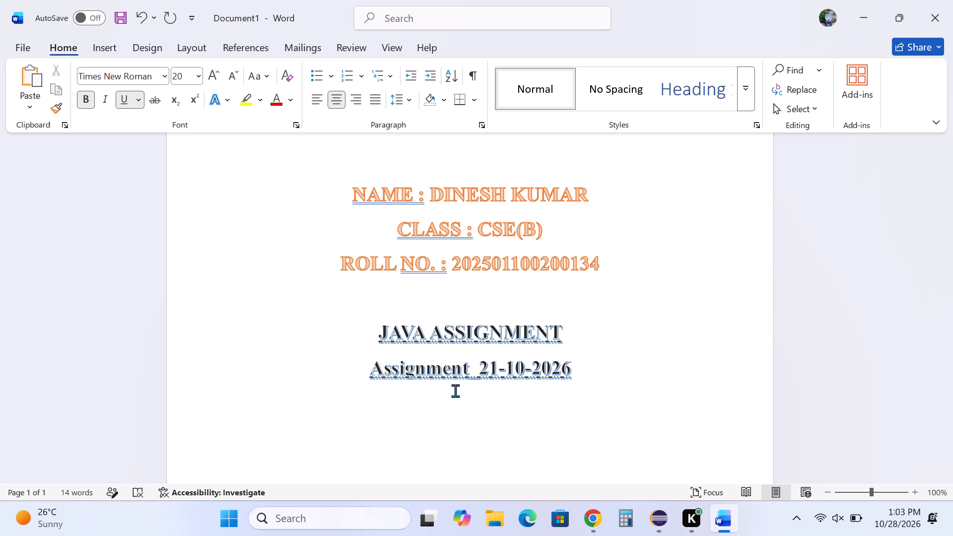
# Apply the gold text effect to the Assignment_21-10-2026 heading.
pyautogui.moveTo(369, 372); pyautogui.dragTo(599, 390)
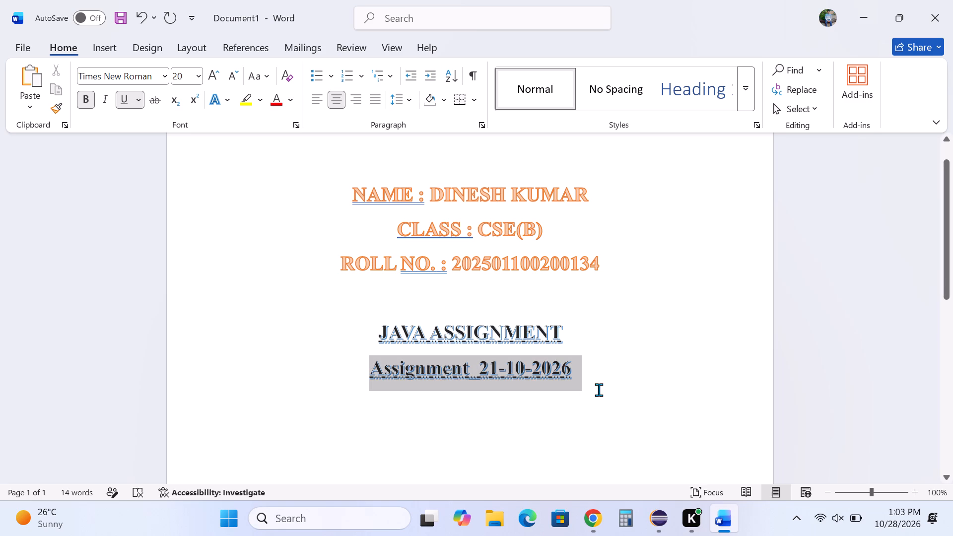
pyautogui.moveTo(599, 390); pyautogui.dragTo(599, 390)
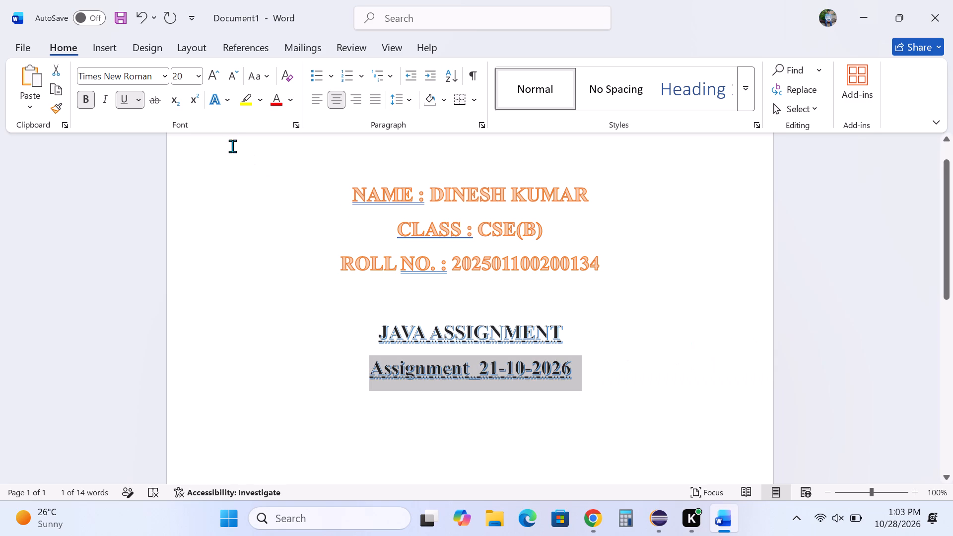
pyautogui.click(217, 101)
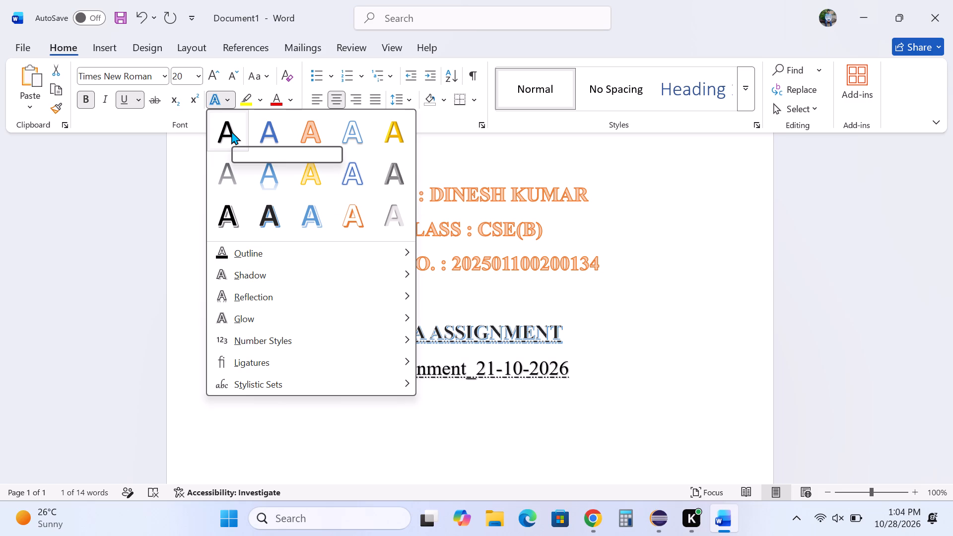
pyautogui.click(396, 136)
pyautogui.click(646, 362)
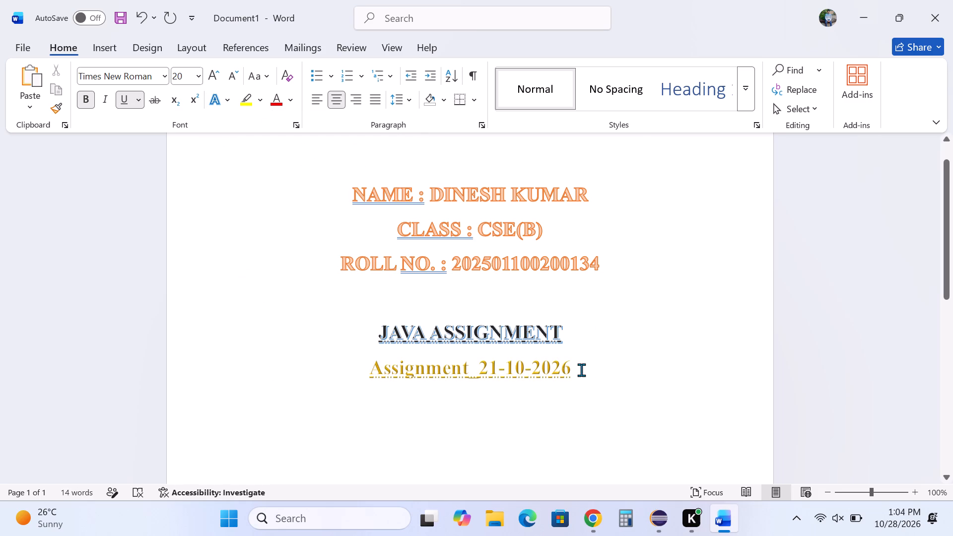
# Start a new left-aligned line below the Assignment_21-10-2026 heading.
pyautogui.press('Return')
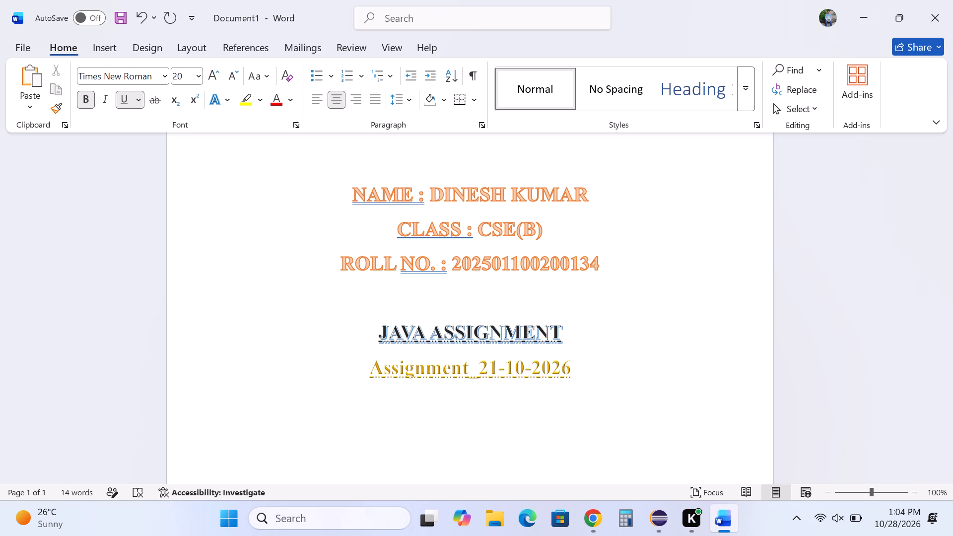
pyautogui.click(315, 97)
pyautogui.scroll(-2, 282, 366)
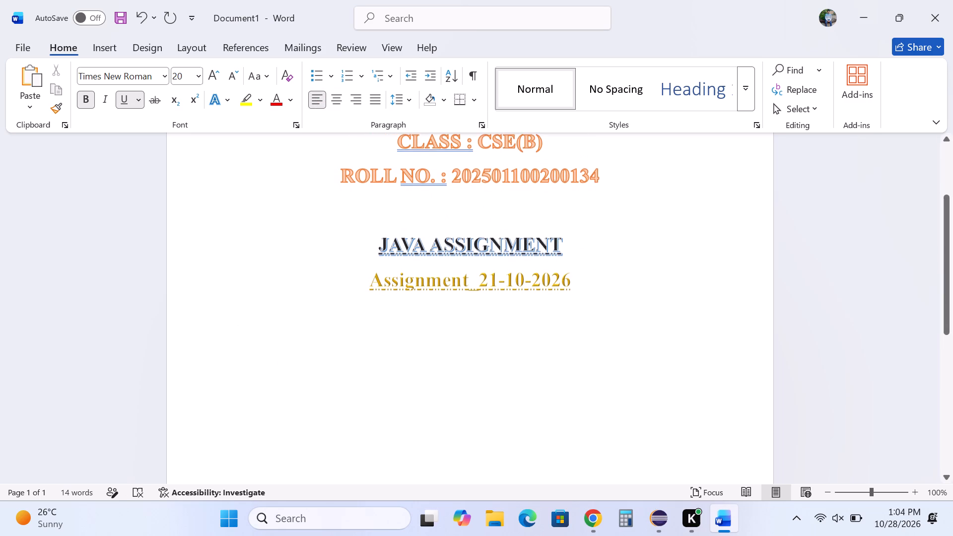
pyautogui.scroll(-1, 282, 366)
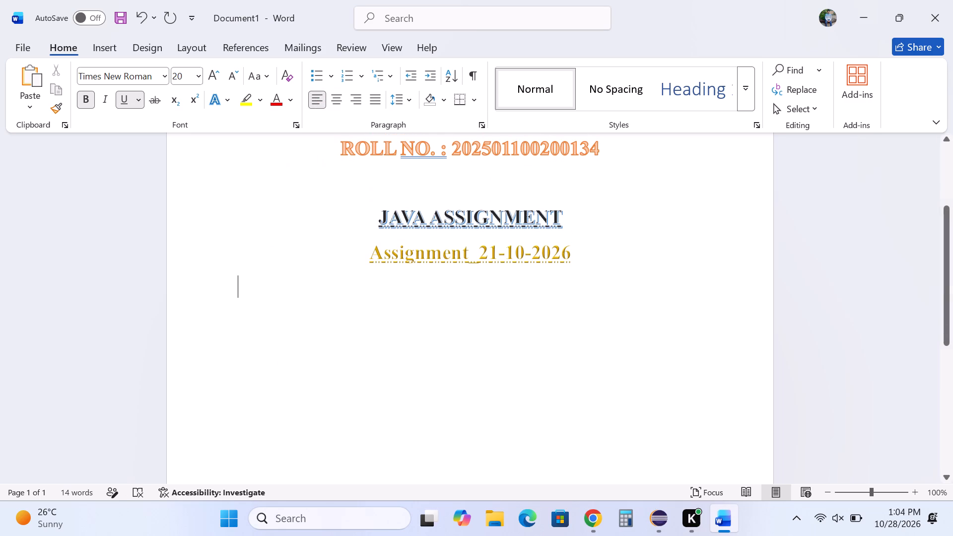
# Switch to Eclipse, open Appconfig.java from the com.example21 package of beanconfigdemo and close the Console view.
pyautogui.click(662, 520)
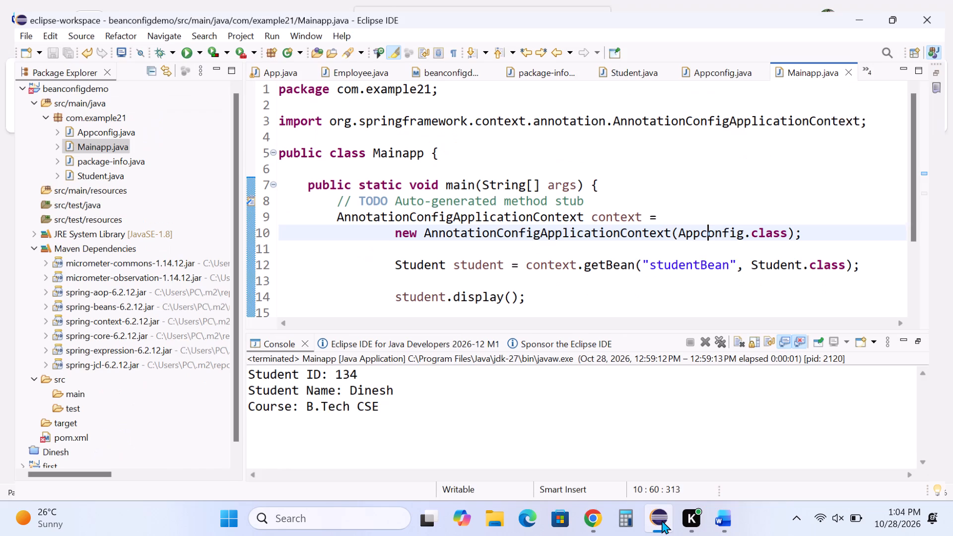
pyautogui.scroll(1, 457, 237)
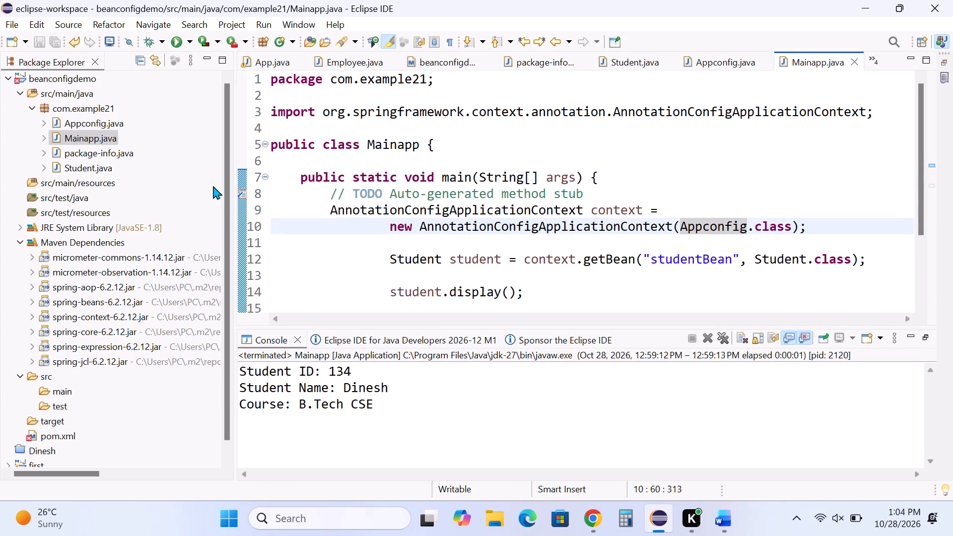
pyautogui.click(62, 76)
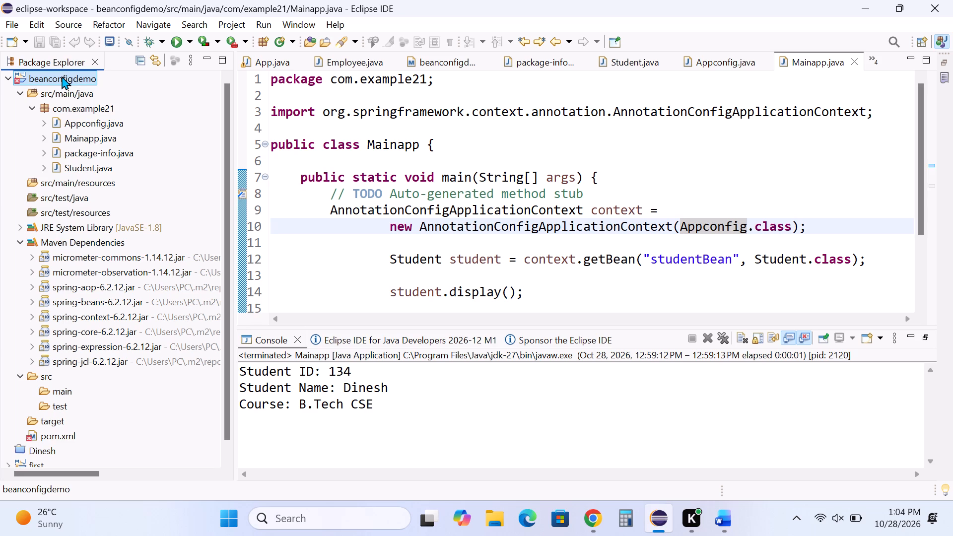
pyautogui.click(78, 121)
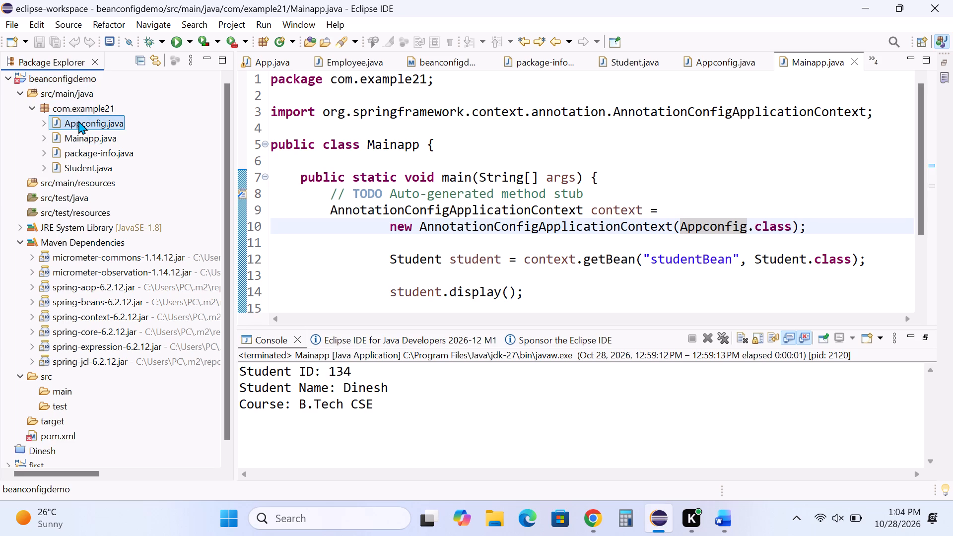
pyautogui.doubleClick(78, 121)
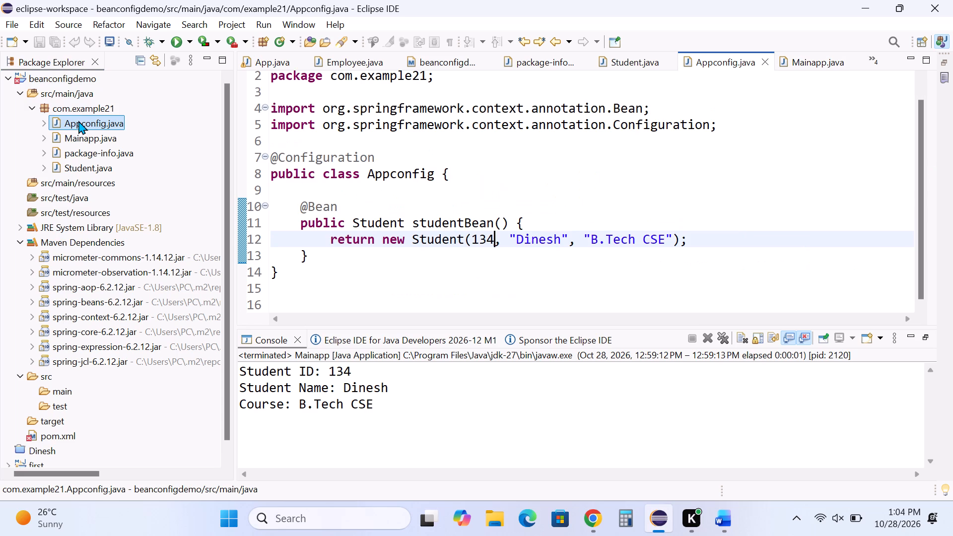
pyautogui.scroll(2, 391, 157)
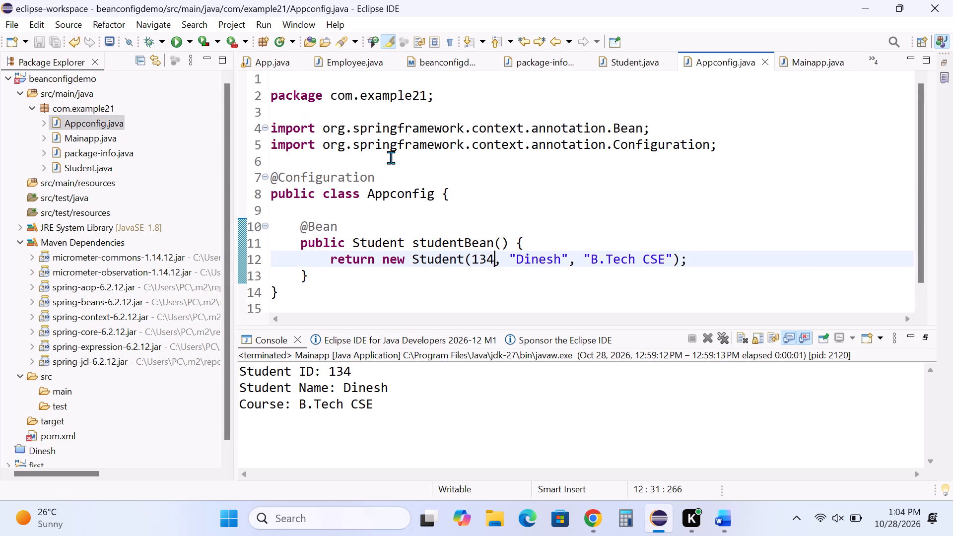
pyautogui.scroll(2, 391, 157)
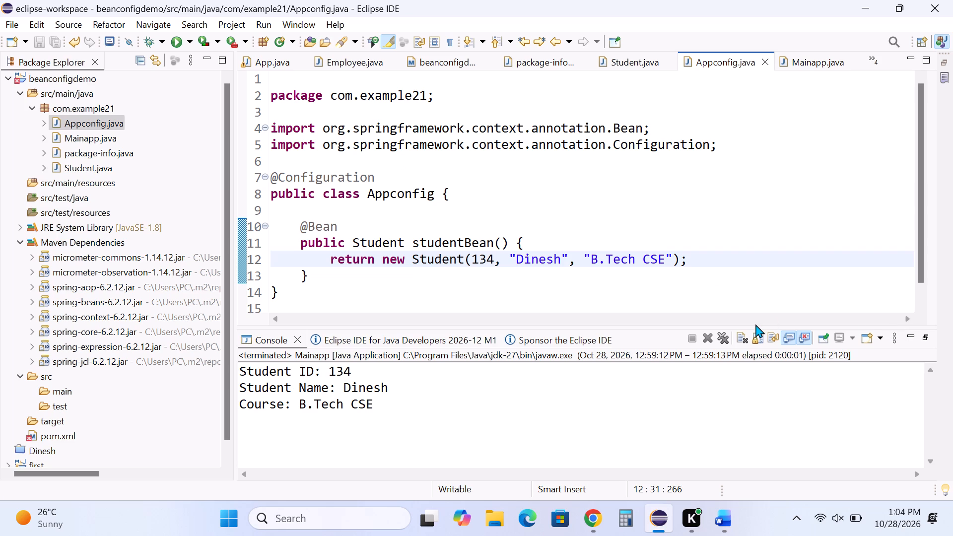
pyautogui.click(299, 340)
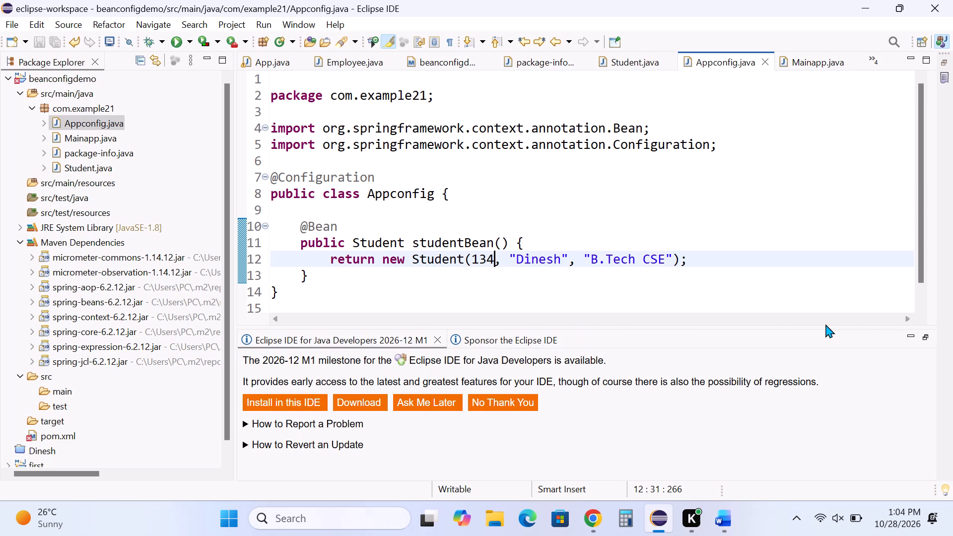
pyautogui.scroll(1, 701, 341)
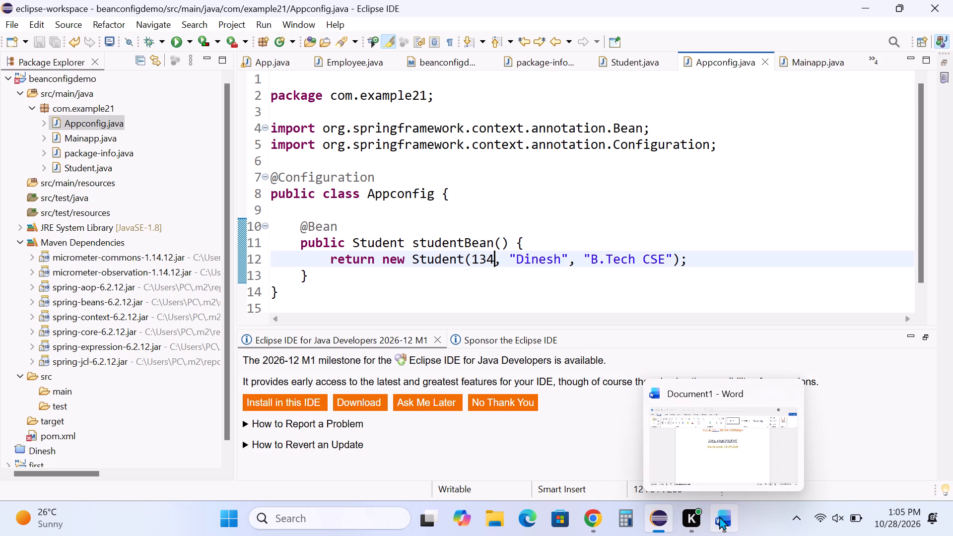
# Switch back to Word and format the new line as 16 pt text with the plain black text effect and no underline.
pyautogui.click(719, 516)
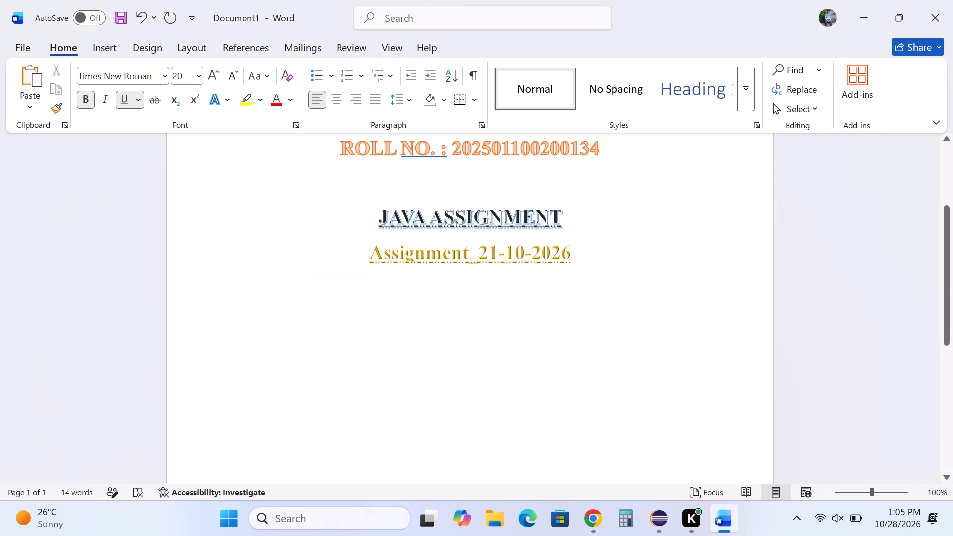
pyautogui.click(196, 79)
pyautogui.click(184, 206)
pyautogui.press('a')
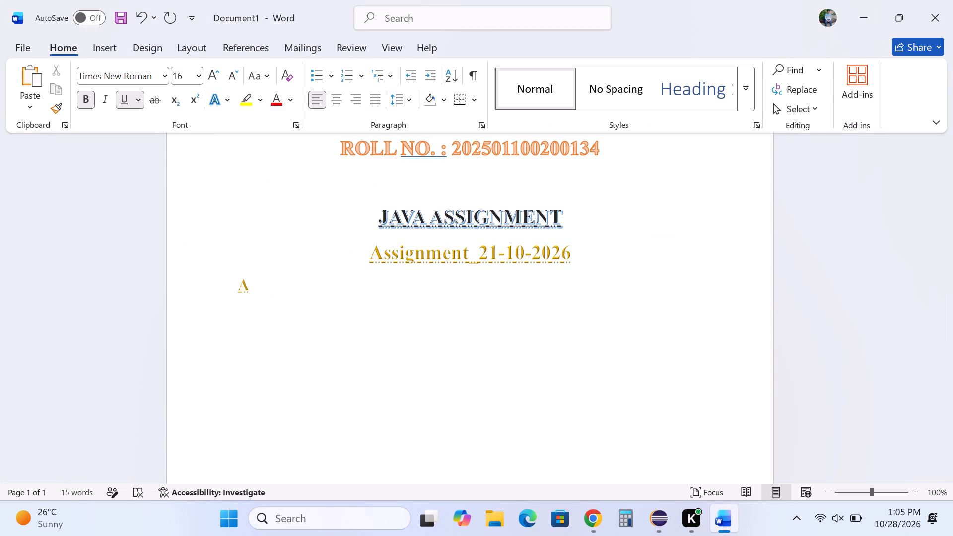
pyautogui.press('BackSpace')
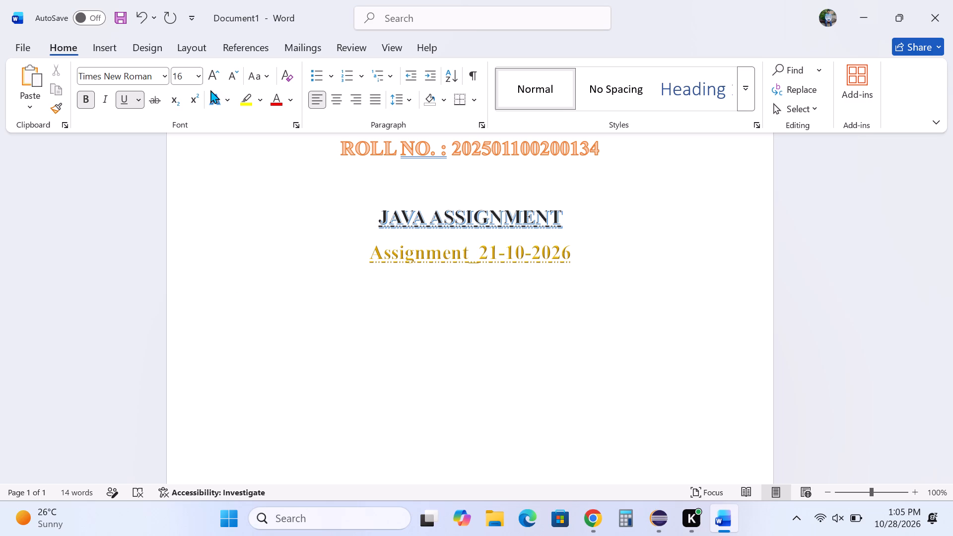
pyautogui.click(219, 96)
pyautogui.click(233, 141)
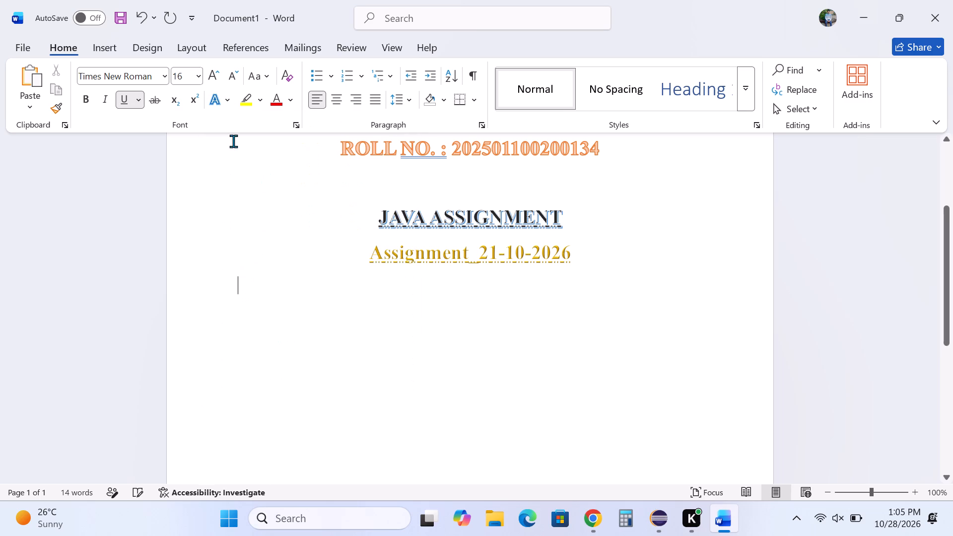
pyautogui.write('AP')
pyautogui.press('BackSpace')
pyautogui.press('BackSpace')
pyautogui.click(121, 98)
# Add the label "Appconfig.java :" below the assignment heading and start a new line after it.
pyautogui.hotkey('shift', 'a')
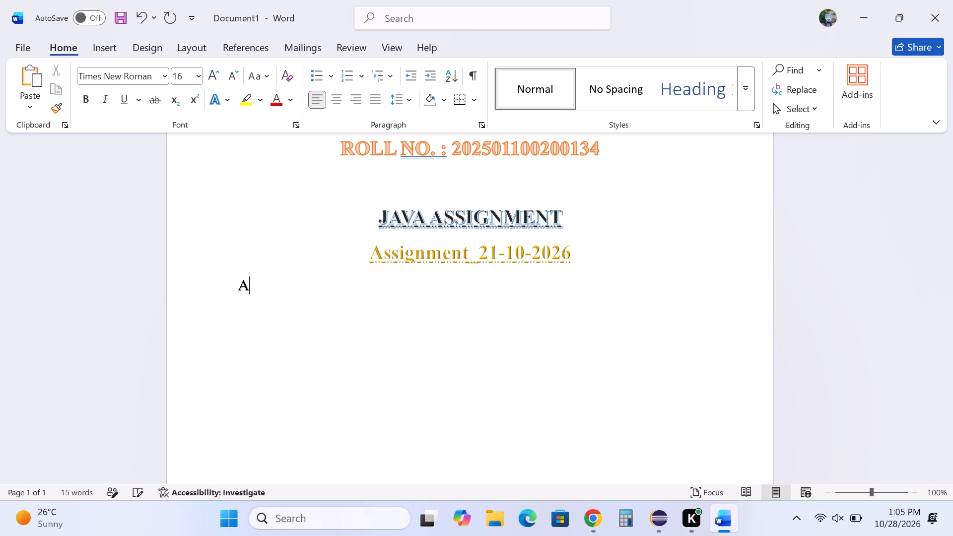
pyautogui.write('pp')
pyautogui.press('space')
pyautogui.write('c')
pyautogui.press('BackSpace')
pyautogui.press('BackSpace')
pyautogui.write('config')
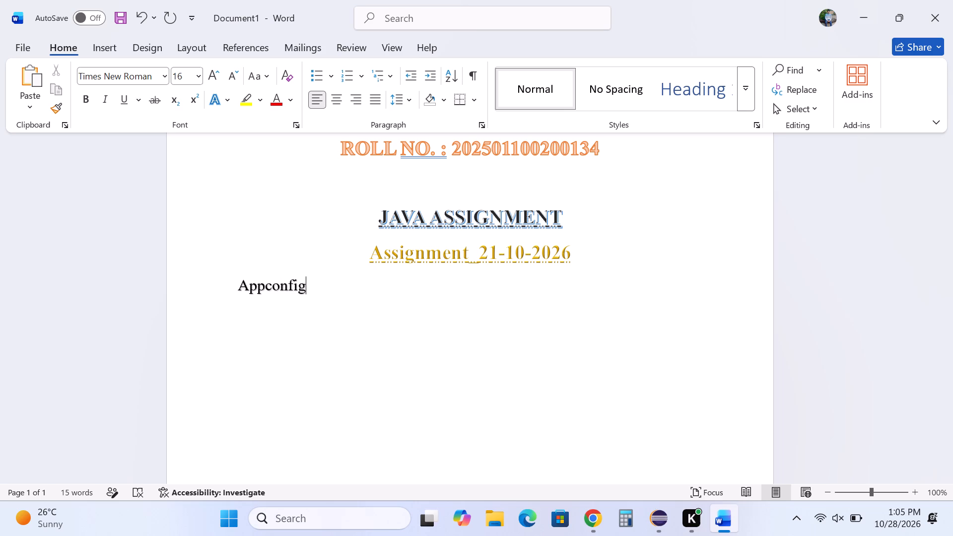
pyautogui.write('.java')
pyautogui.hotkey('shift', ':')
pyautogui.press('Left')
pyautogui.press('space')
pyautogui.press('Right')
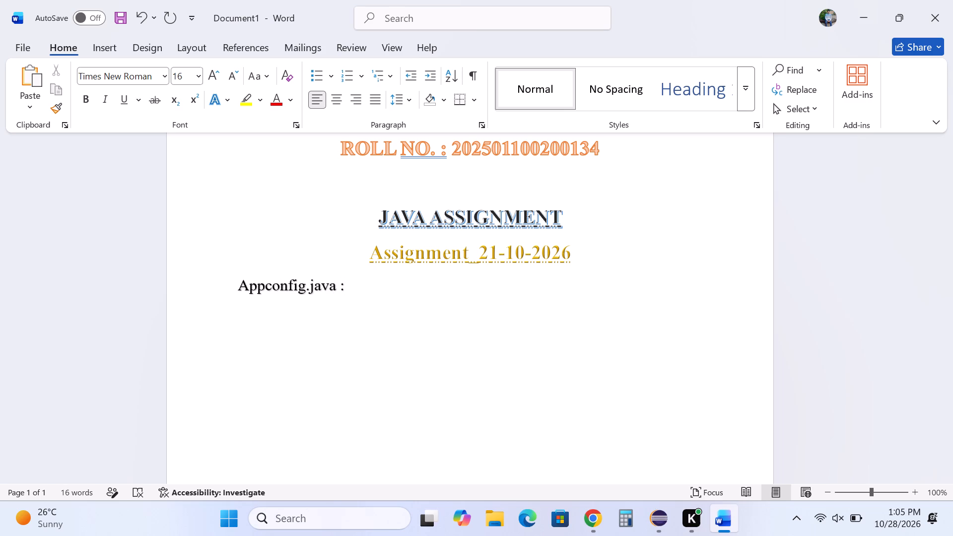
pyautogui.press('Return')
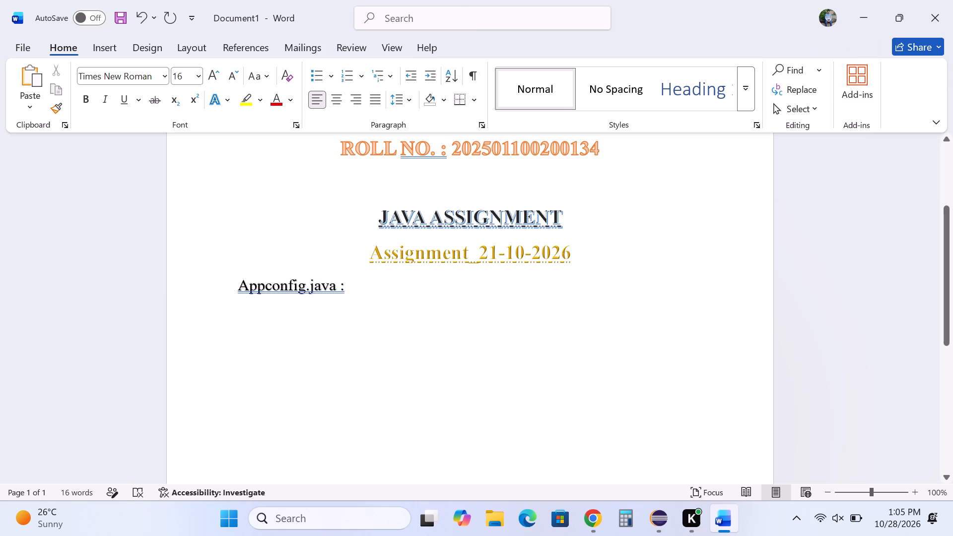
# Switch to Eclipse and capture a screen snip of the Appconfig.java editor area, including the file tabs and all the code.
pyautogui.click(658, 517)
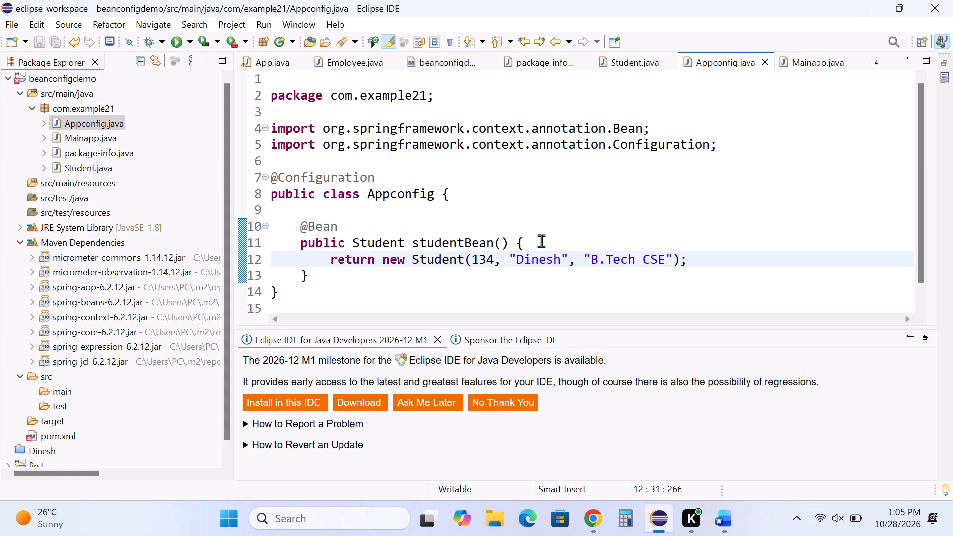
pyautogui.scroll(1, 520, 219)
pyautogui.press('Print')
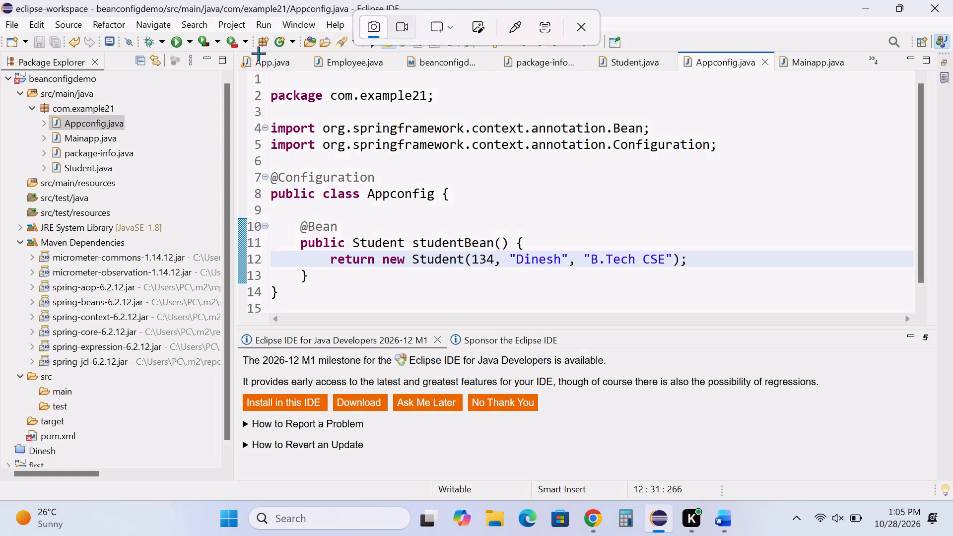
pyautogui.moveTo(235, 48); pyautogui.dragTo(622, 203)
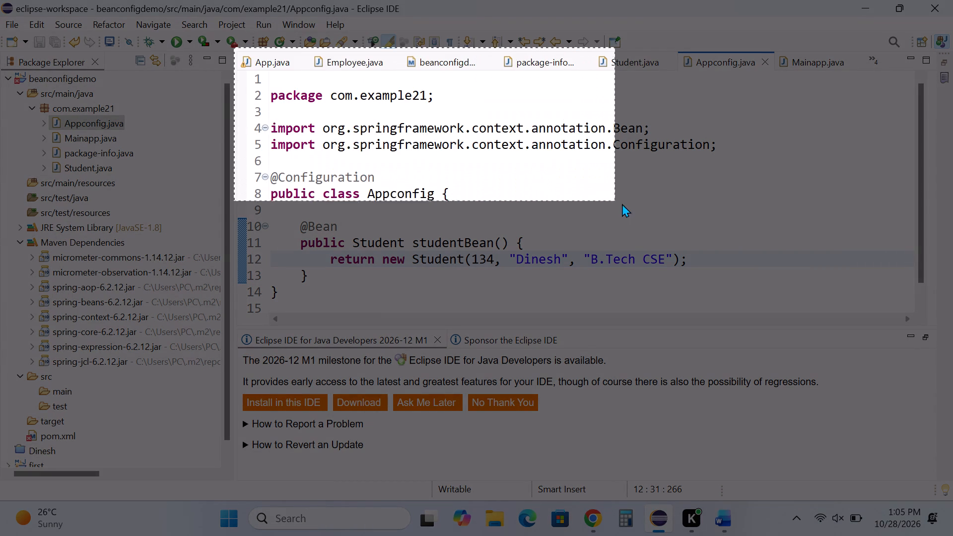
pyautogui.moveTo(622, 203); pyautogui.dragTo(681, 233)
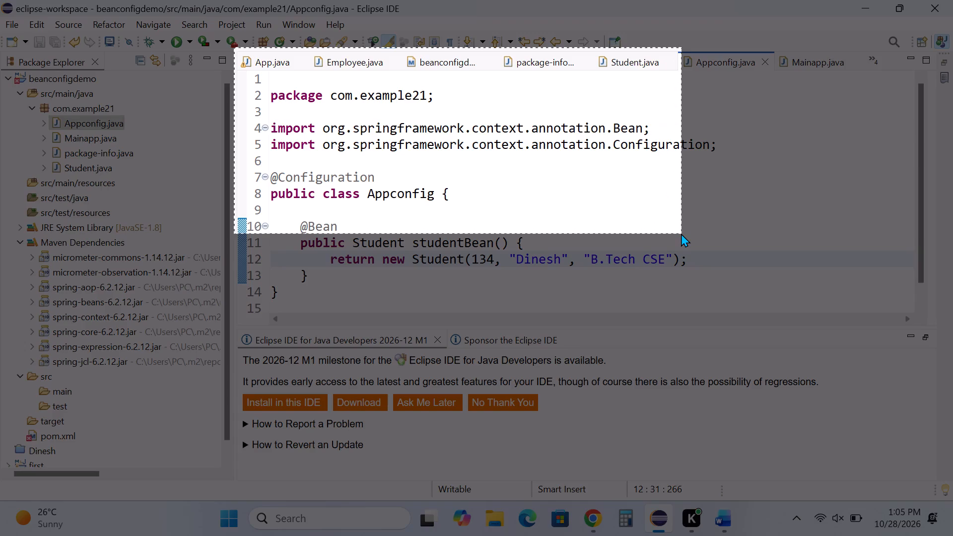
pyautogui.moveTo(681, 233); pyautogui.dragTo(882, 281)
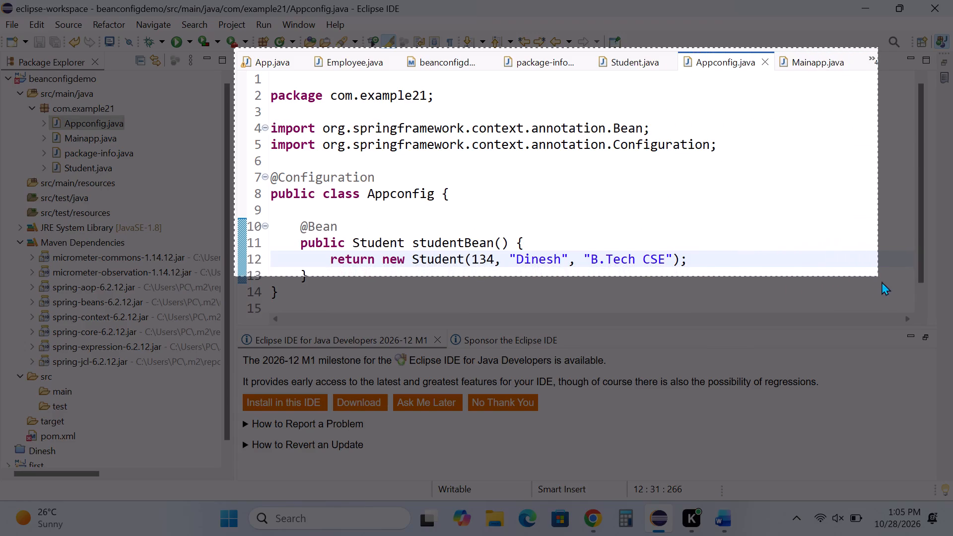
pyautogui.moveTo(882, 281); pyautogui.dragTo(922, 323)
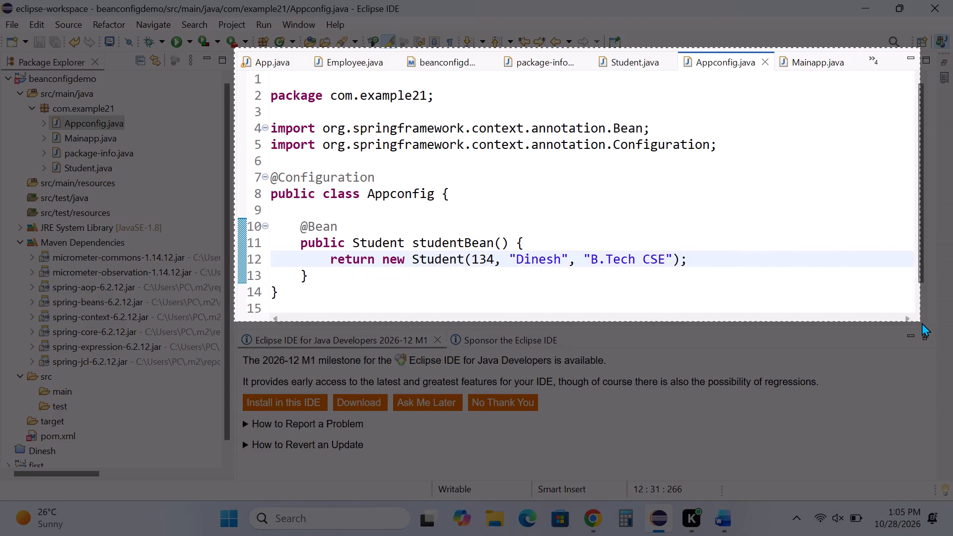
pyautogui.moveTo(922, 323); pyautogui.dragTo(925, 324)
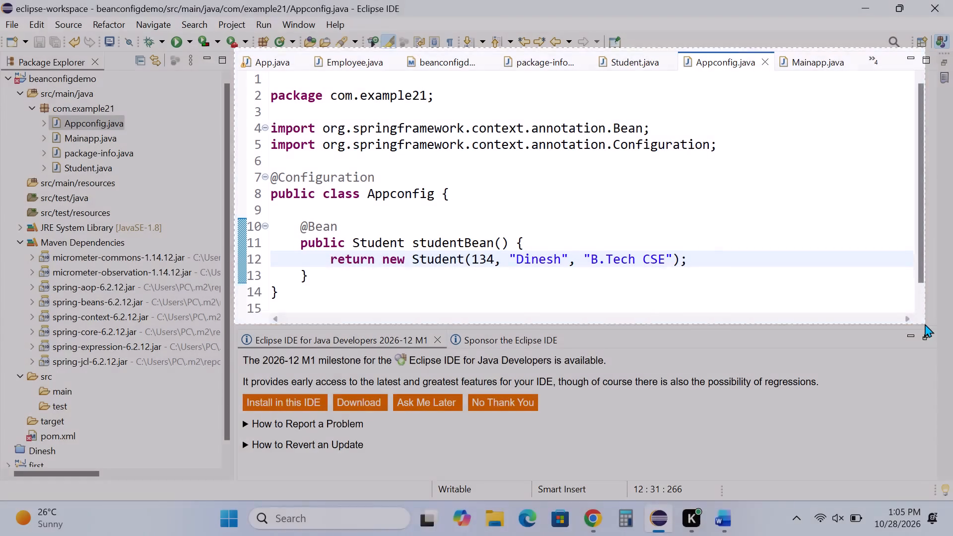
# Switch back to Word, paste the snip below the "Appconfig.java :" label and start a new line after it.
pyautogui.click(722, 520)
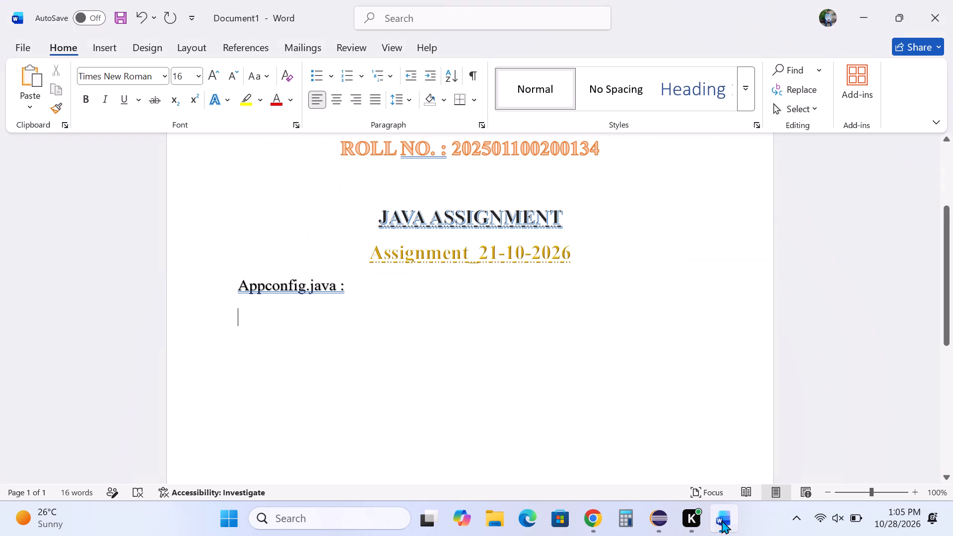
pyautogui.hotkey('ctrl', 'v')
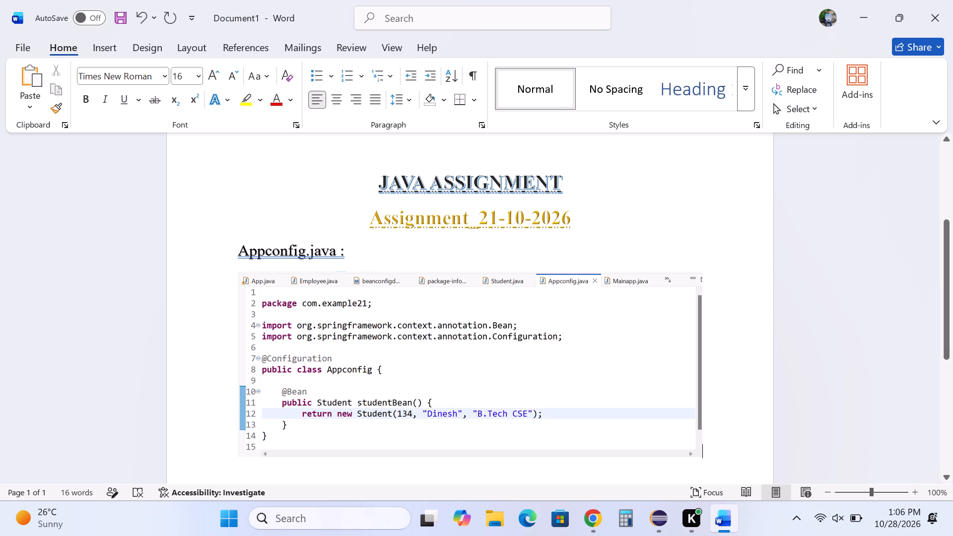
pyautogui.press('Return')
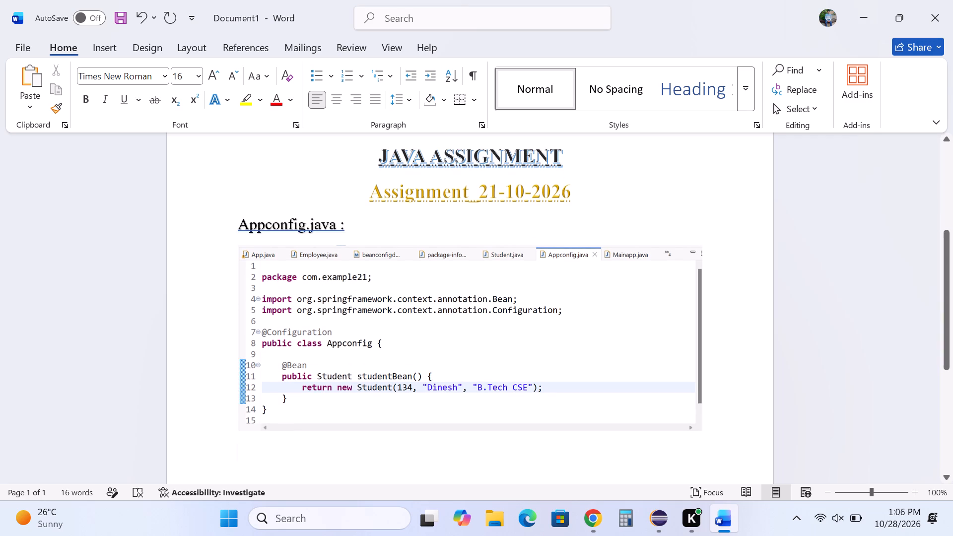
# Switch to Eclipse and open Mainapp.java from the com.example21 package of beanconfigdemo.
pyautogui.click(658, 512)
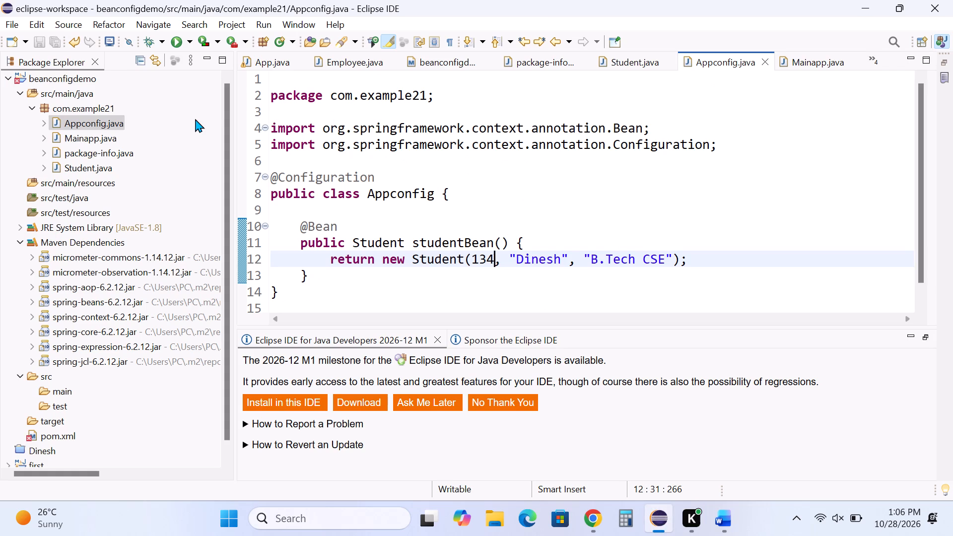
pyautogui.click(92, 137)
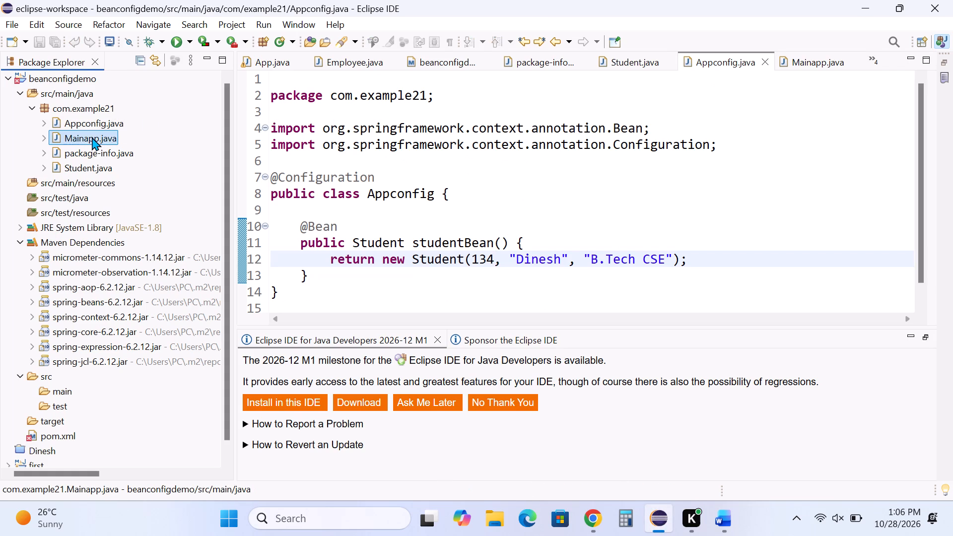
pyautogui.doubleClick(92, 137)
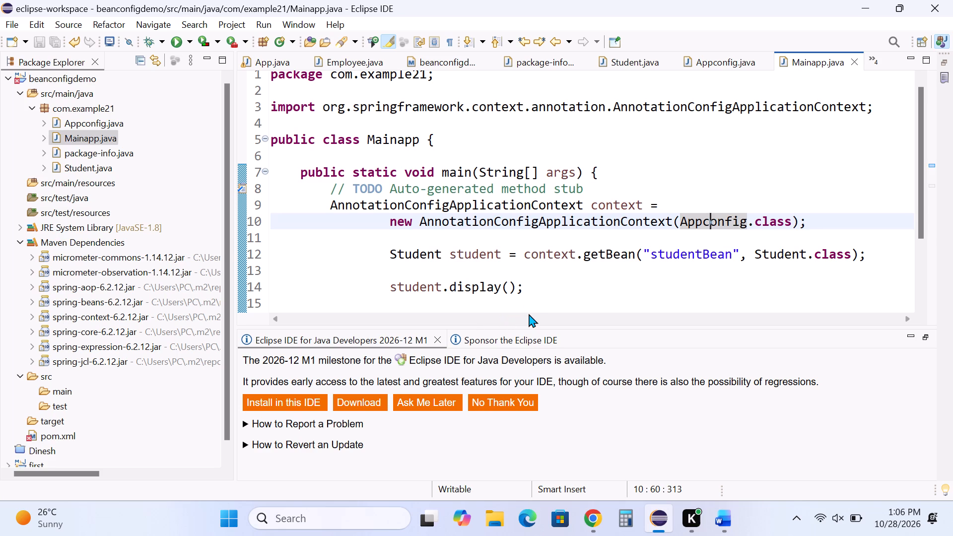
# Enlarge the code editor by shrinking the pane below it until all of Mainapp.java's code fits in view.
pyautogui.moveTo(532, 312); pyautogui.dragTo(535, 304)
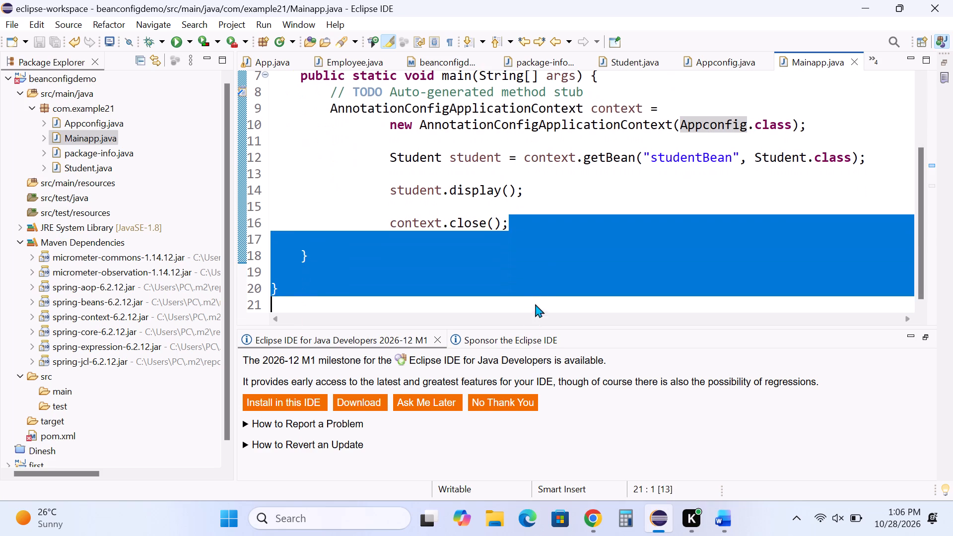
pyautogui.moveTo(535, 304); pyautogui.dragTo(541, 289)
pyautogui.click(541, 289)
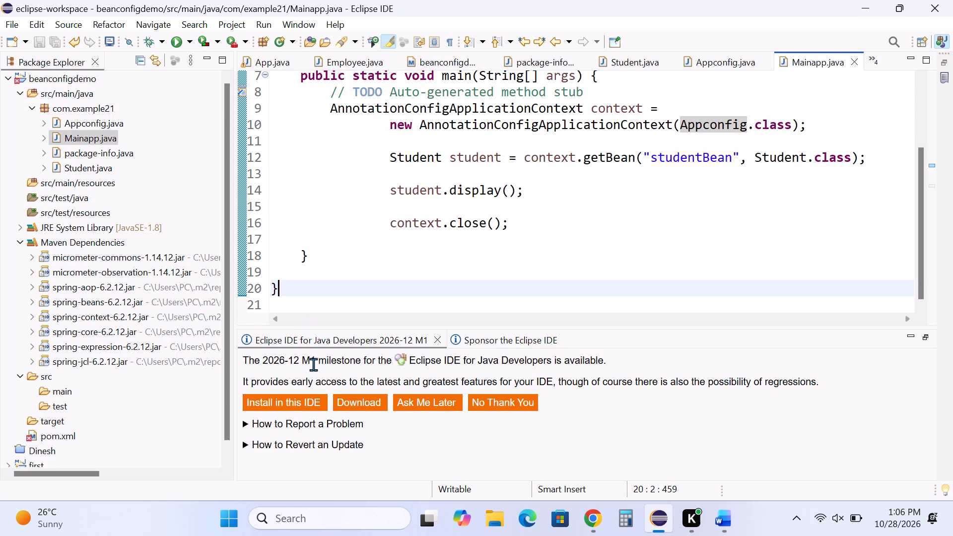
pyautogui.moveTo(316, 328); pyautogui.dragTo(314, 364)
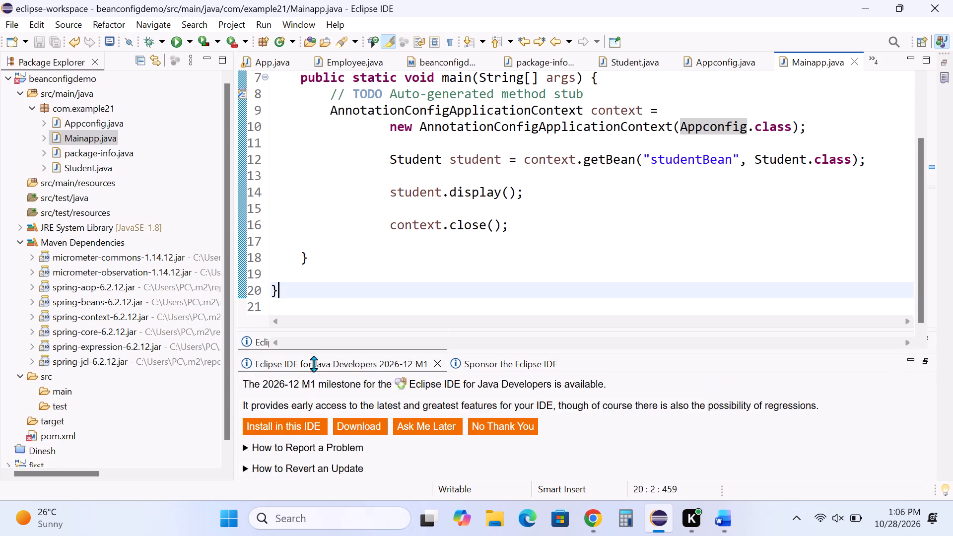
pyautogui.moveTo(314, 364); pyautogui.dragTo(314, 420)
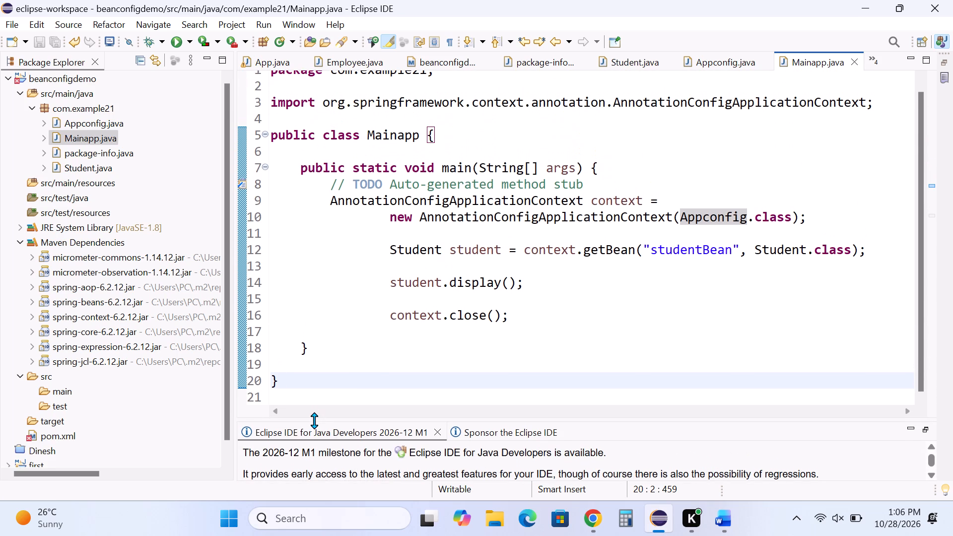
pyautogui.moveTo(314, 420); pyautogui.dragTo(310, 461)
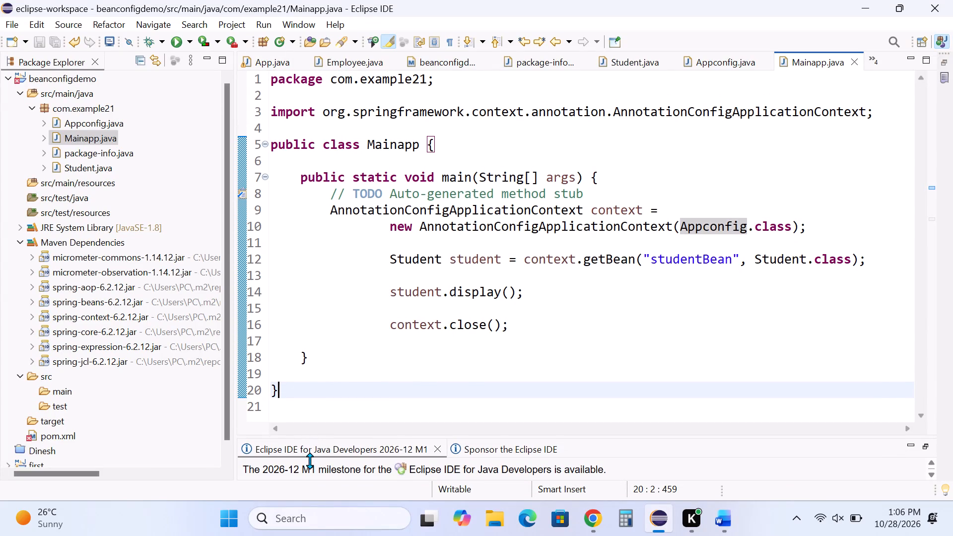
pyautogui.moveTo(310, 461); pyautogui.dragTo(309, 462)
pyautogui.scroll(2, 430, 266)
# Capture a screen snip covering the Package Explorer and the complete Mainapp.java code.
pyautogui.press('Print')
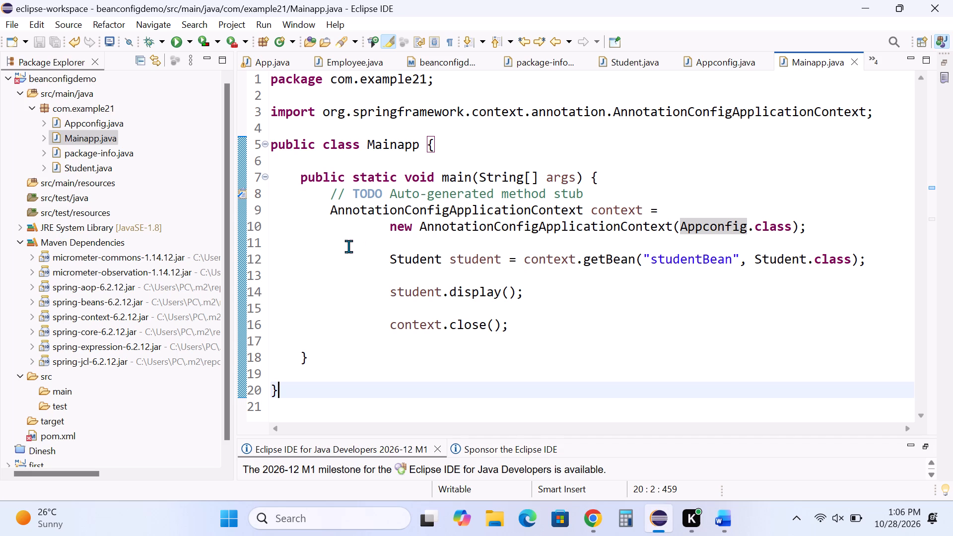
pyautogui.click(236, 50)
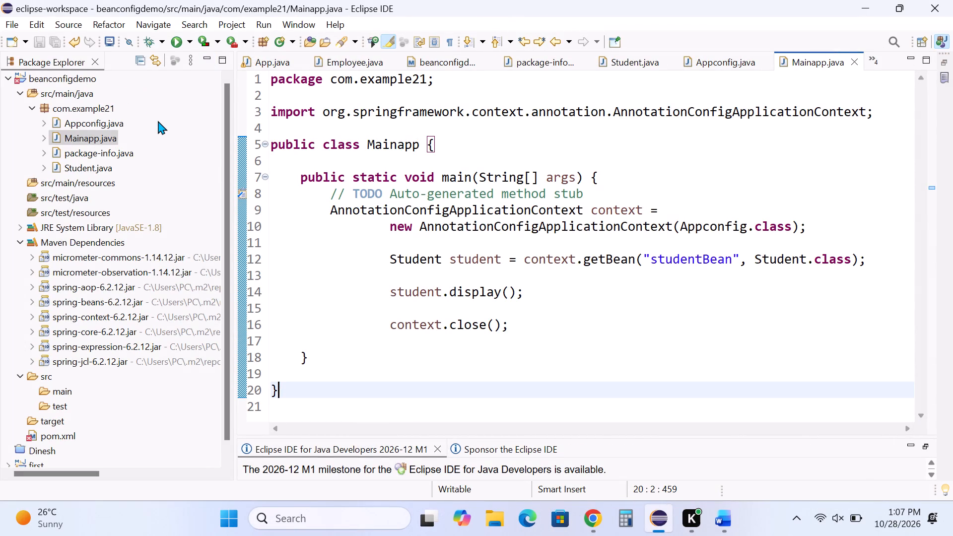
pyautogui.press('Print')
pyautogui.moveTo(0, 51); pyautogui.dragTo(809, 161)
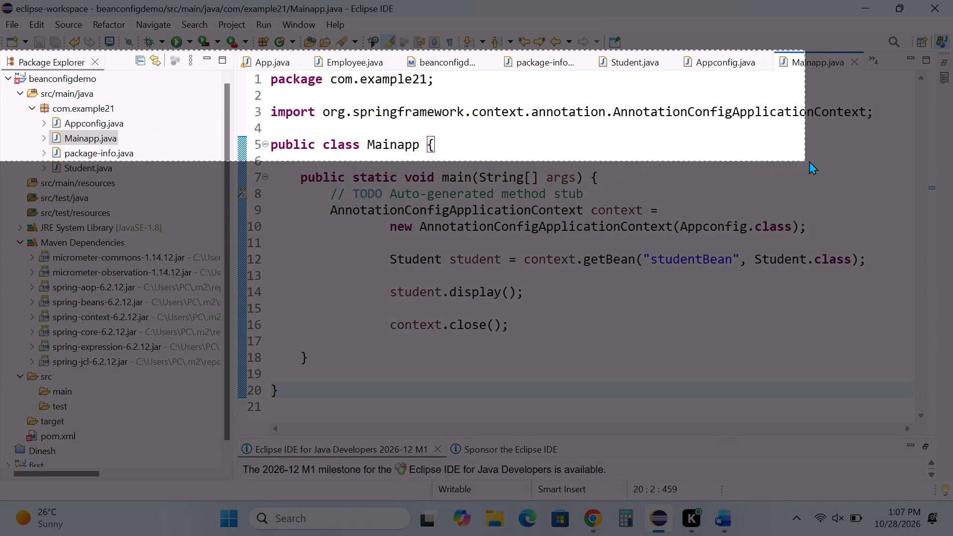
pyautogui.moveTo(809, 161); pyautogui.dragTo(946, 224)
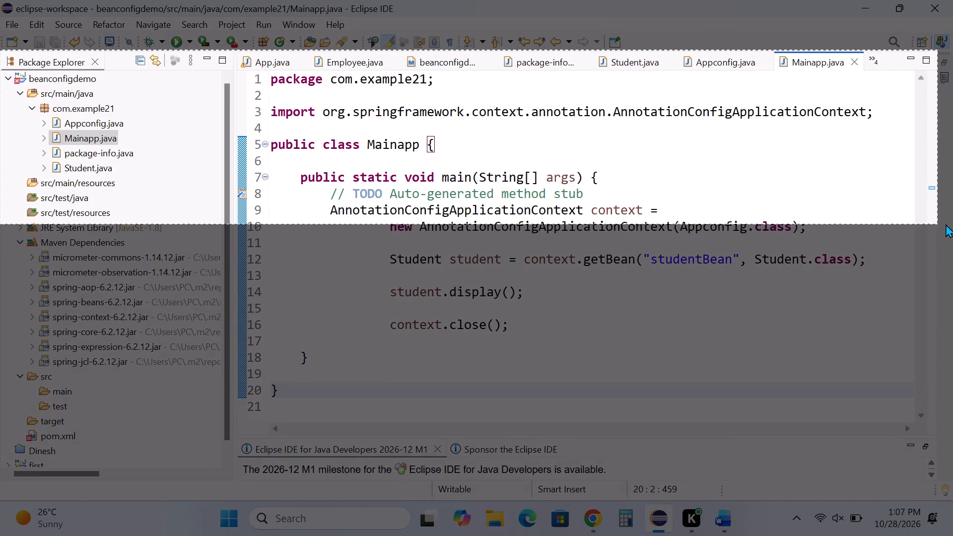
pyautogui.moveTo(946, 224); pyautogui.dragTo(920, 414)
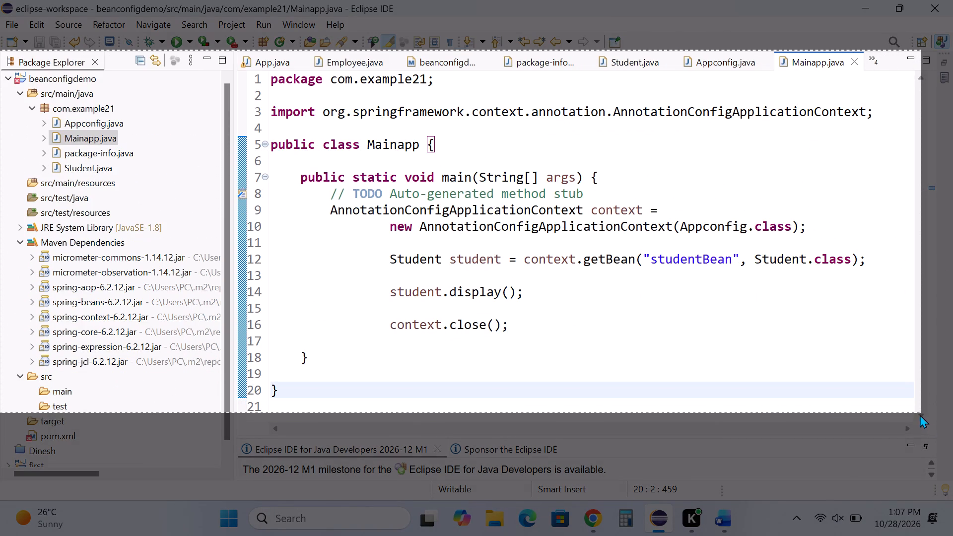
pyautogui.moveTo(920, 414); pyautogui.dragTo(914, 424)
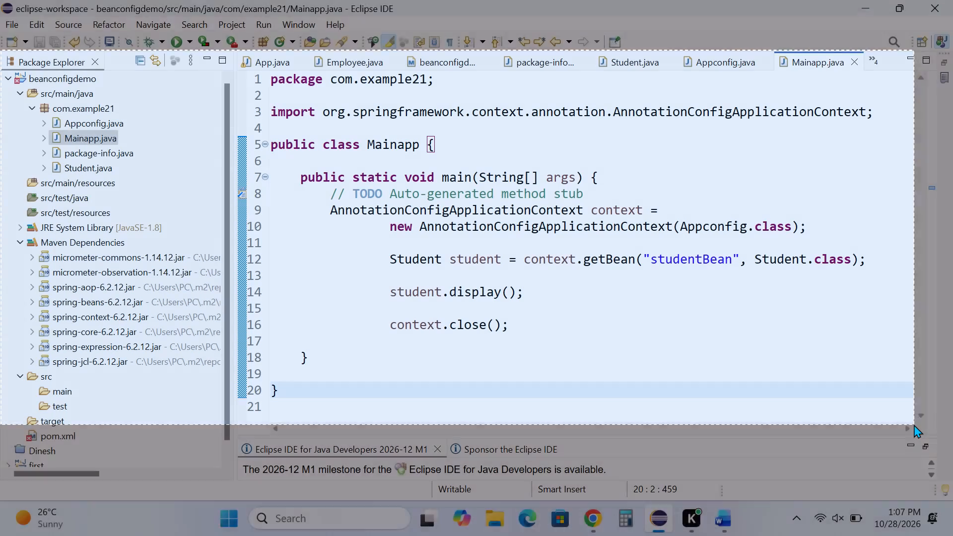
# Switch to Word and add the label "Mainapp.java :" below the Appconfig screenshot, with a blank line above it.
pyautogui.click(729, 514)
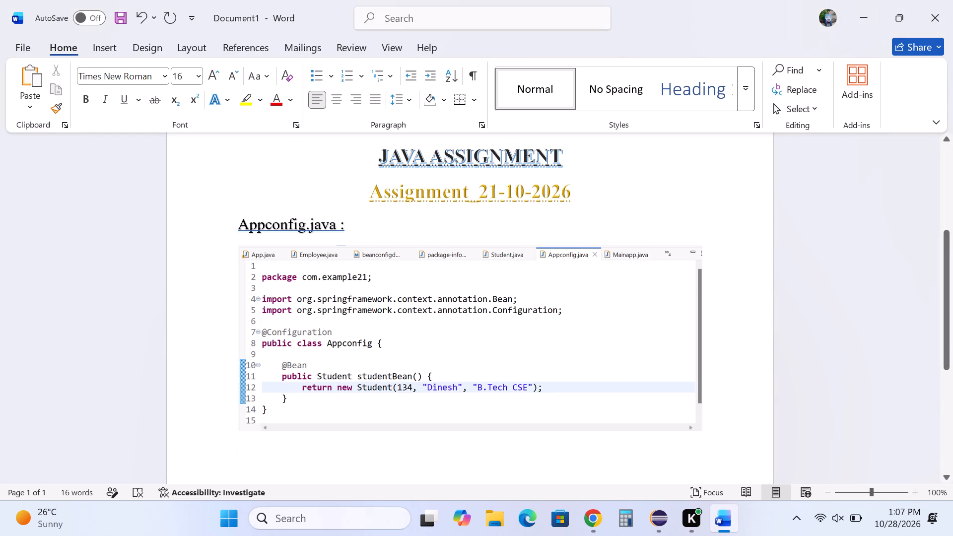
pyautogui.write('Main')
pyautogui.click(236, 457)
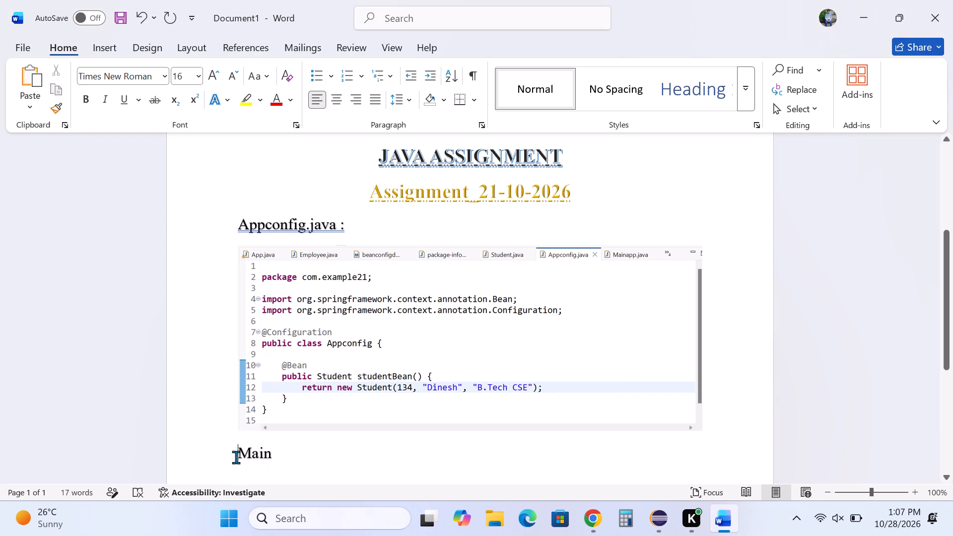
pyautogui.press('Return')
pyautogui.click(277, 455)
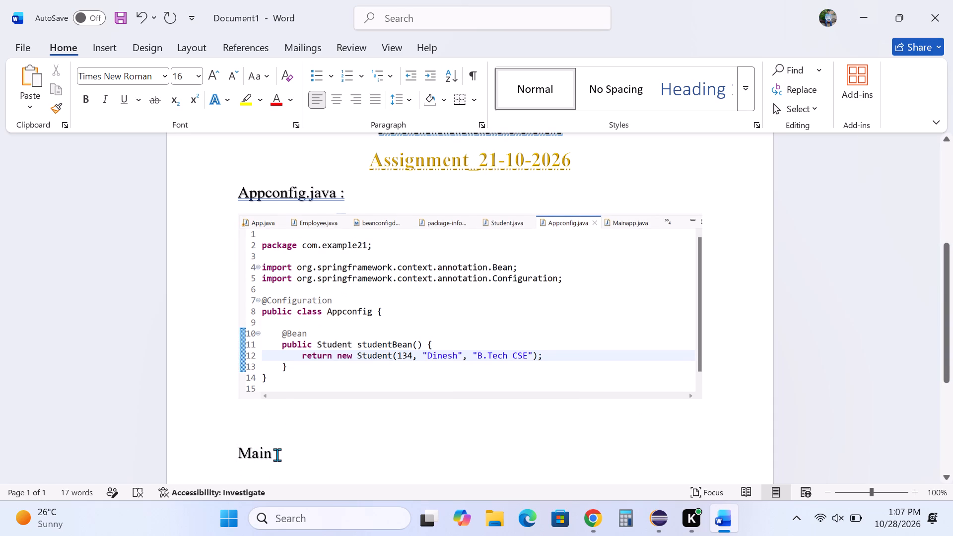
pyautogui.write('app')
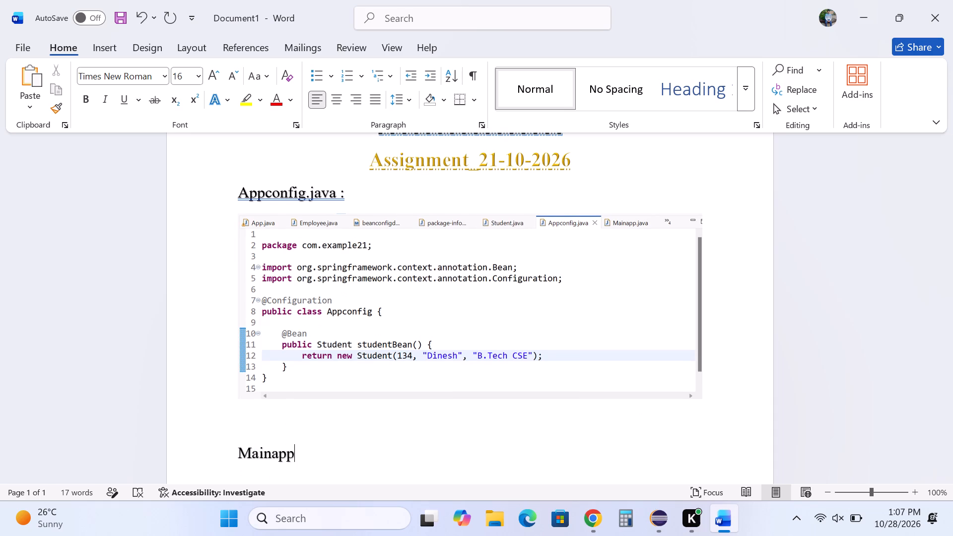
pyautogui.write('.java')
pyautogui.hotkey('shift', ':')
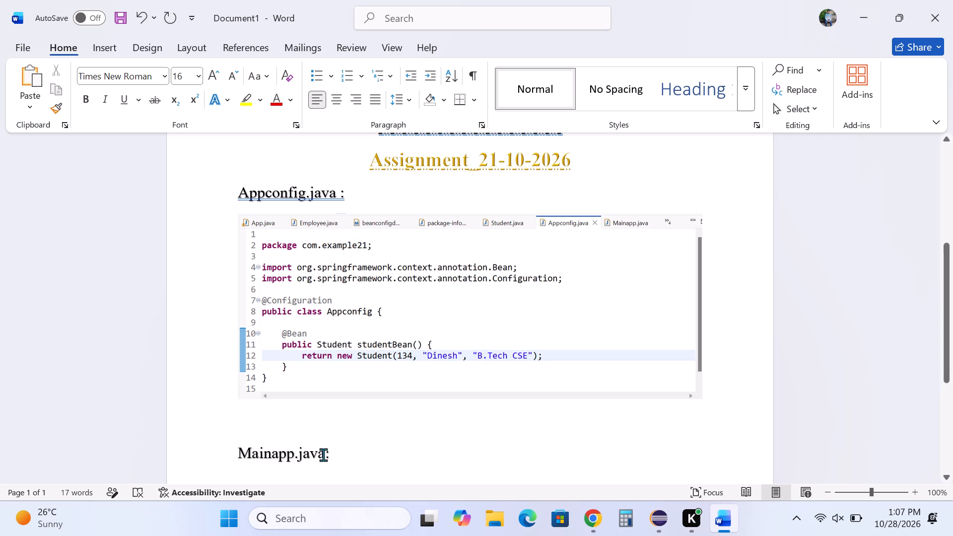
pyautogui.click(322, 456)
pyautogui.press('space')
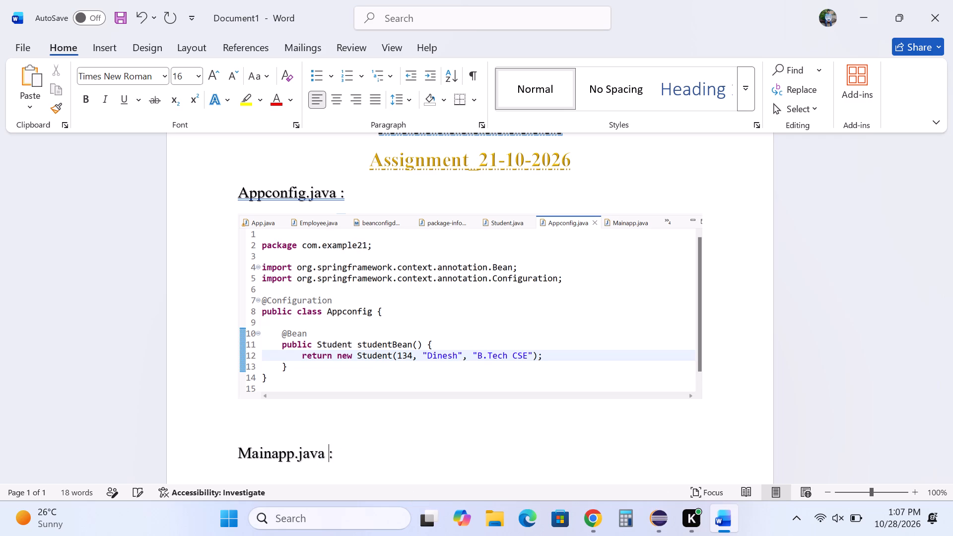
# Paste the captured Mainapp.java screenshot on a new line below the "Mainapp.java :" label in the Word document.
pyautogui.click(653, 517)
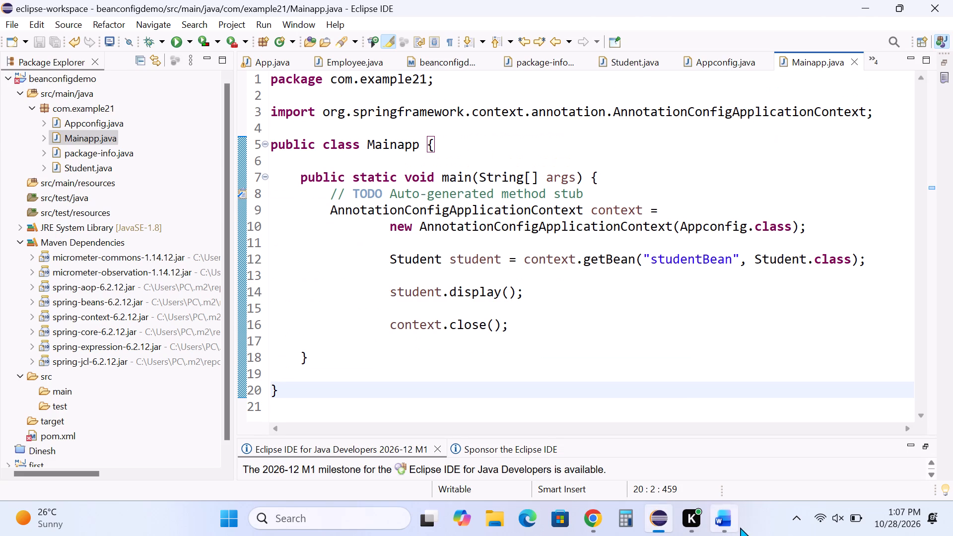
pyautogui.click(723, 518)
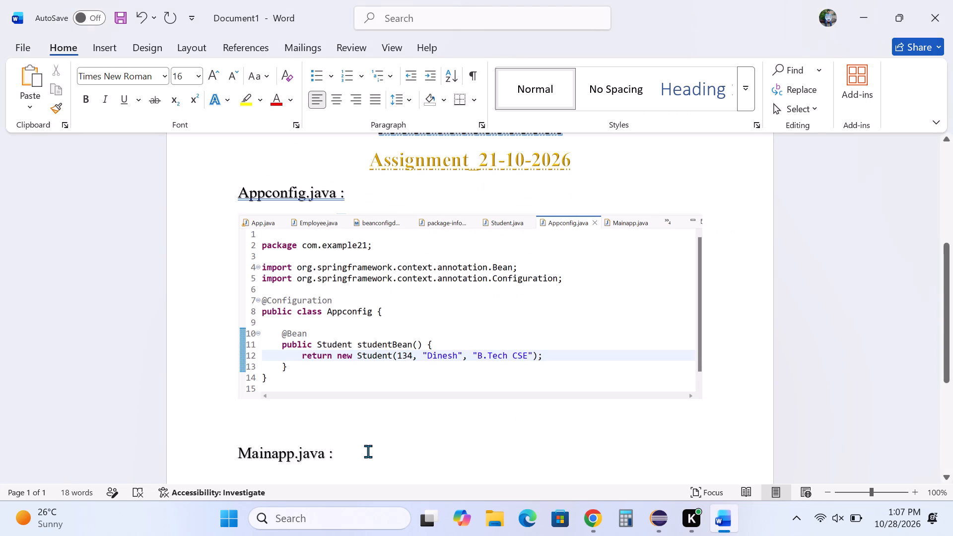
pyautogui.click(349, 451)
pyautogui.press('Return')
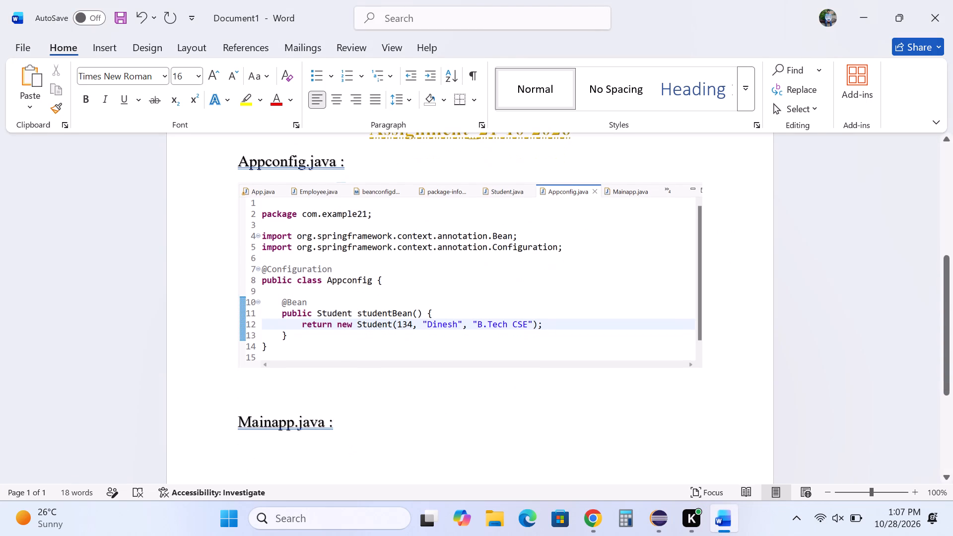
pyautogui.hotkey('ctrl', 'v')
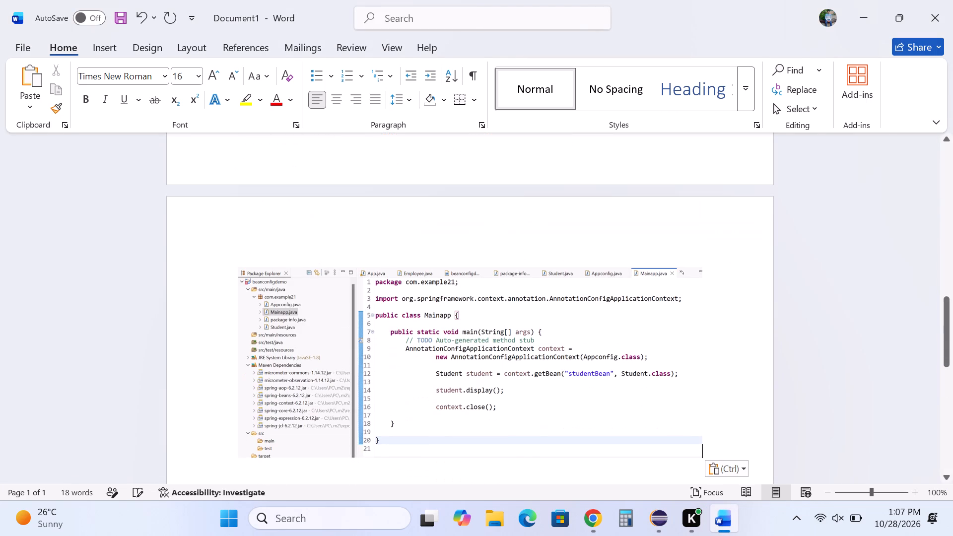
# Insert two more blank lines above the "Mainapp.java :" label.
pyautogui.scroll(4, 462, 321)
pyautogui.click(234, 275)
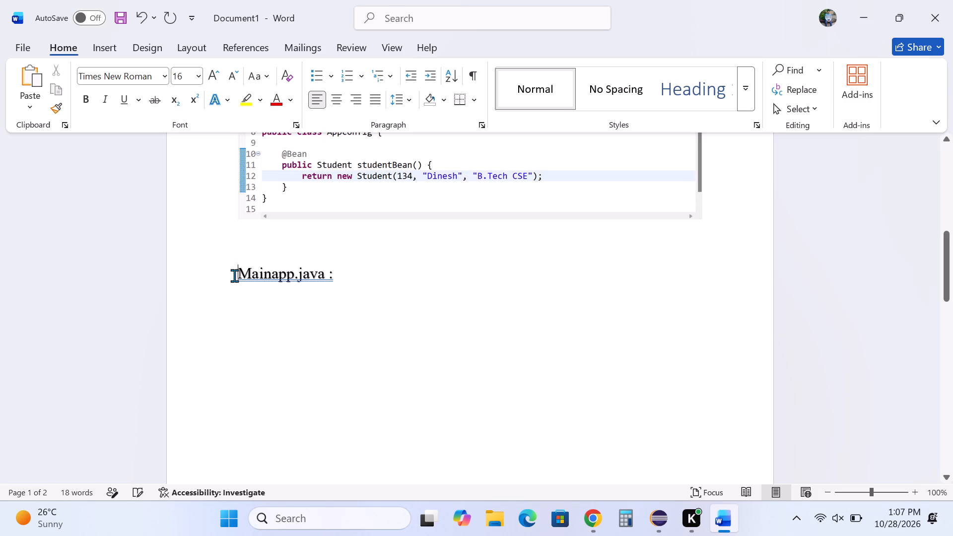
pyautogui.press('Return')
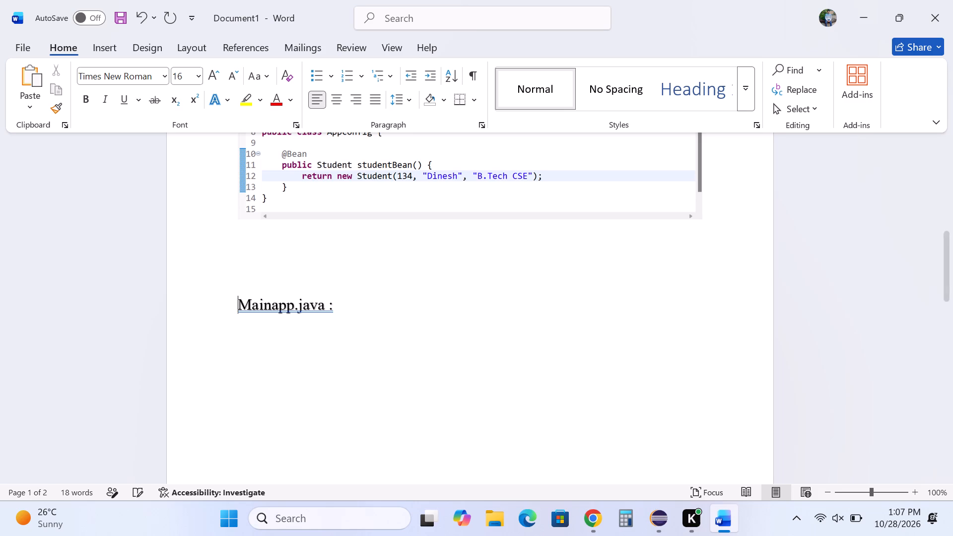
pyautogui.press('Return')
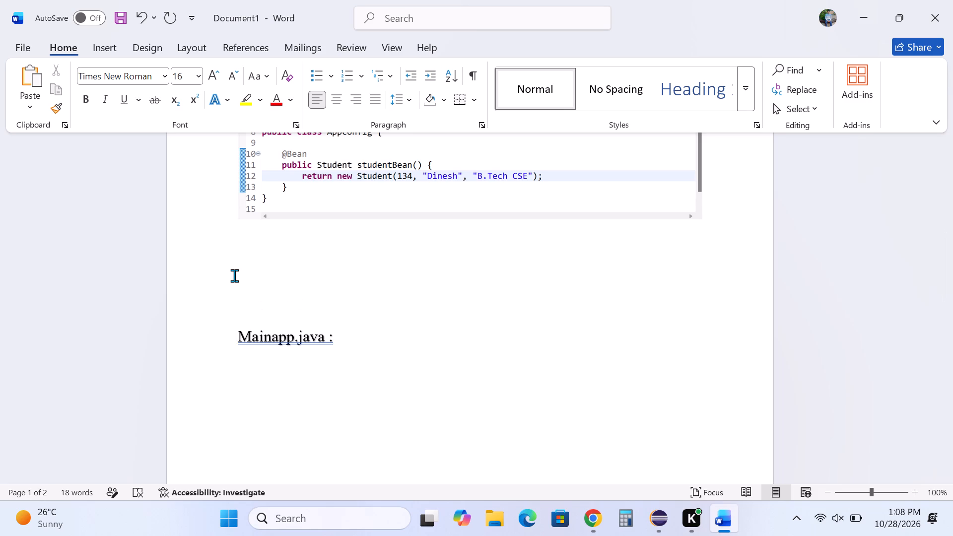
# Prefix the "Mainapp.java :" label with a "#" followed by two spaces.
pyautogui.hotkey('ctrl', '3')
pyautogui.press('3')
pyautogui.press('BackSpace')
pyautogui.hotkey('ctrl', '3')
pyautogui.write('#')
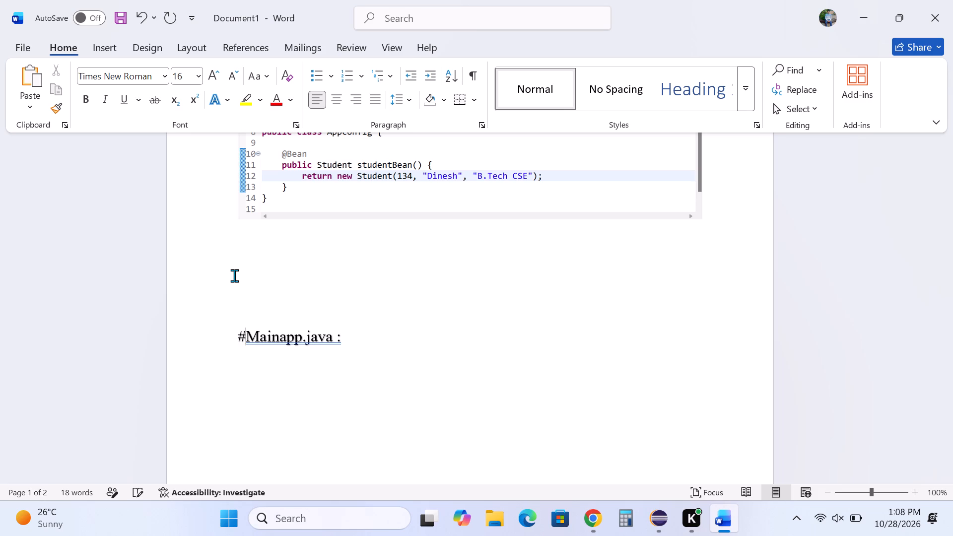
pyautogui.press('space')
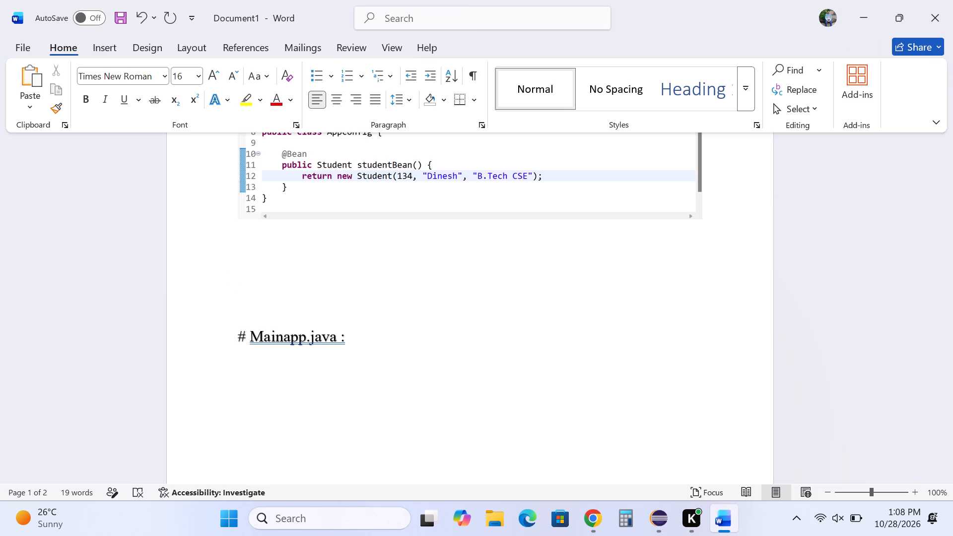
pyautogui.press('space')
# Prefix the "Appconfig.java :" label with a "#" followed by two spaces.
pyautogui.scroll(2, 303, 234)
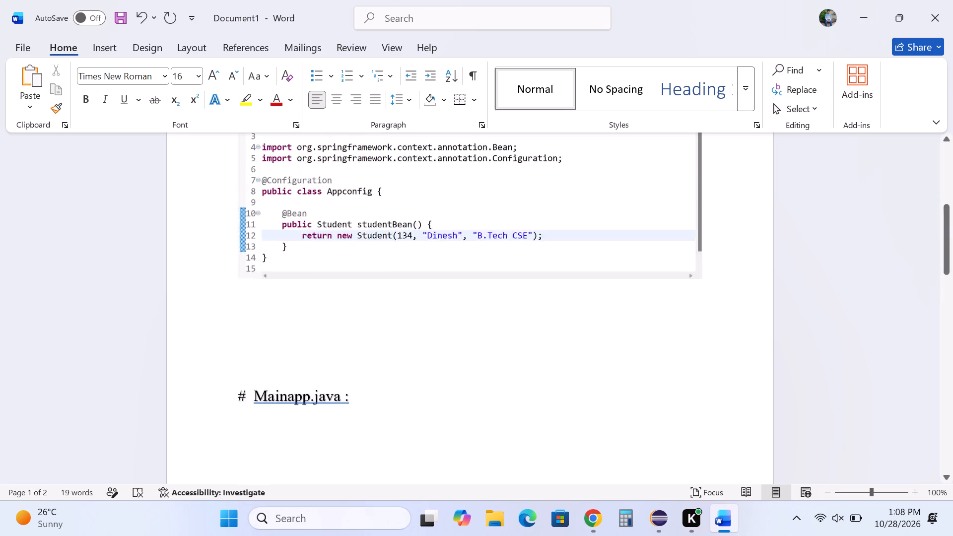
pyautogui.scroll(2, 303, 234)
pyautogui.click(238, 283)
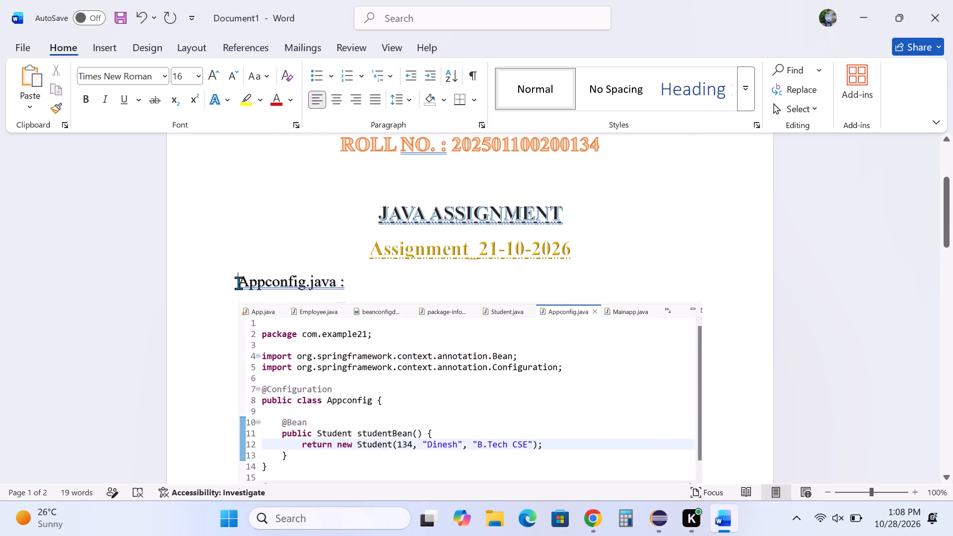
pyautogui.click(238, 283)
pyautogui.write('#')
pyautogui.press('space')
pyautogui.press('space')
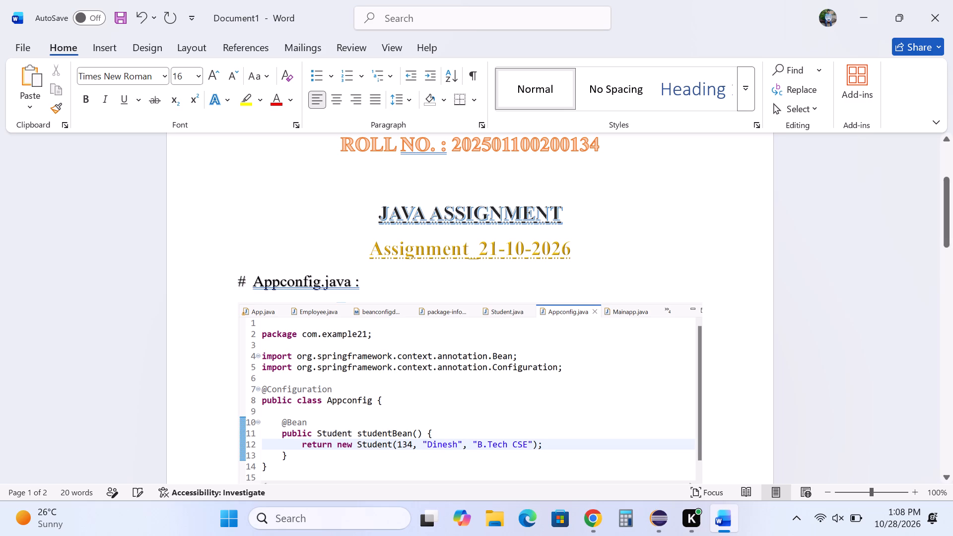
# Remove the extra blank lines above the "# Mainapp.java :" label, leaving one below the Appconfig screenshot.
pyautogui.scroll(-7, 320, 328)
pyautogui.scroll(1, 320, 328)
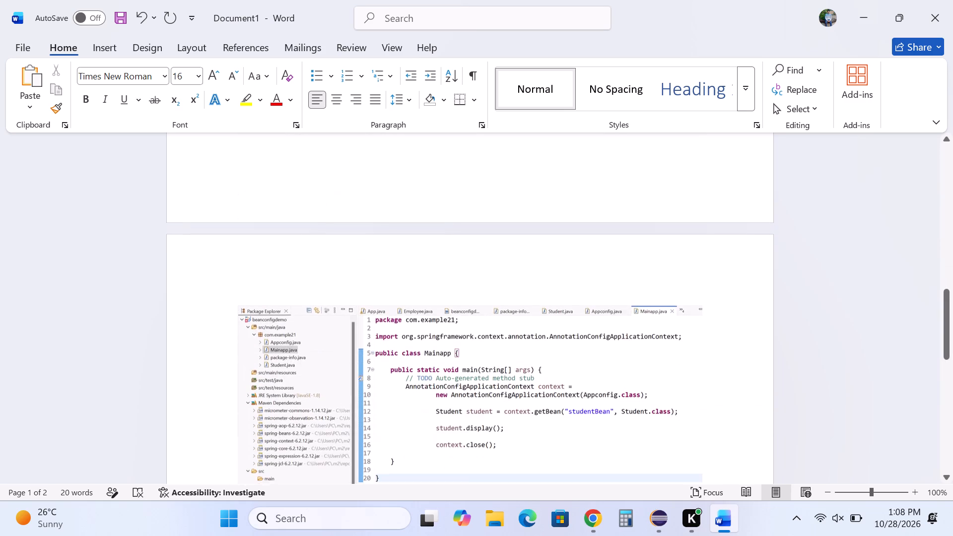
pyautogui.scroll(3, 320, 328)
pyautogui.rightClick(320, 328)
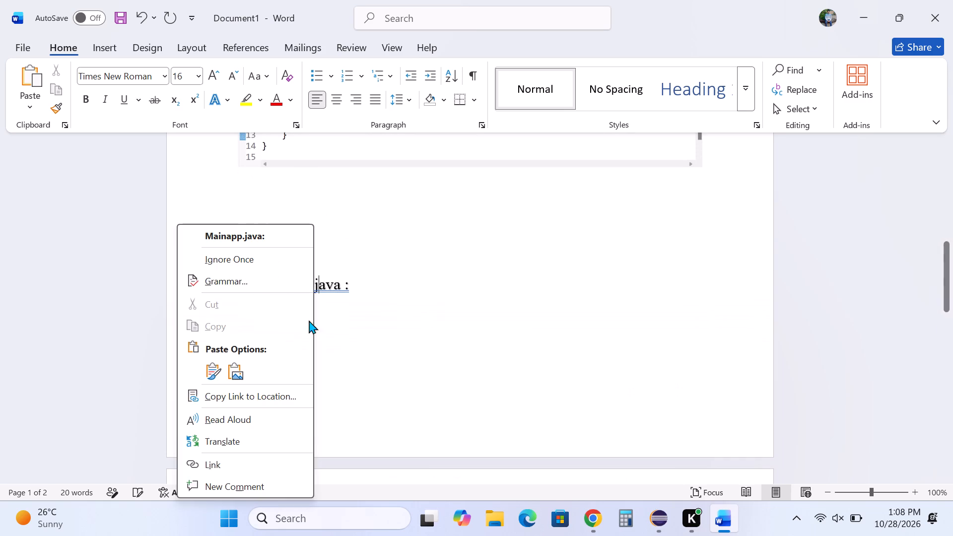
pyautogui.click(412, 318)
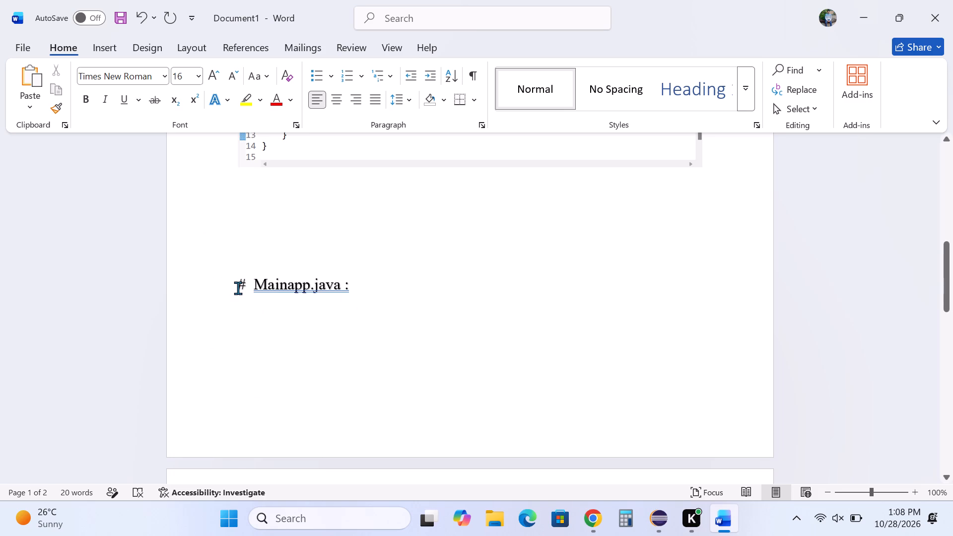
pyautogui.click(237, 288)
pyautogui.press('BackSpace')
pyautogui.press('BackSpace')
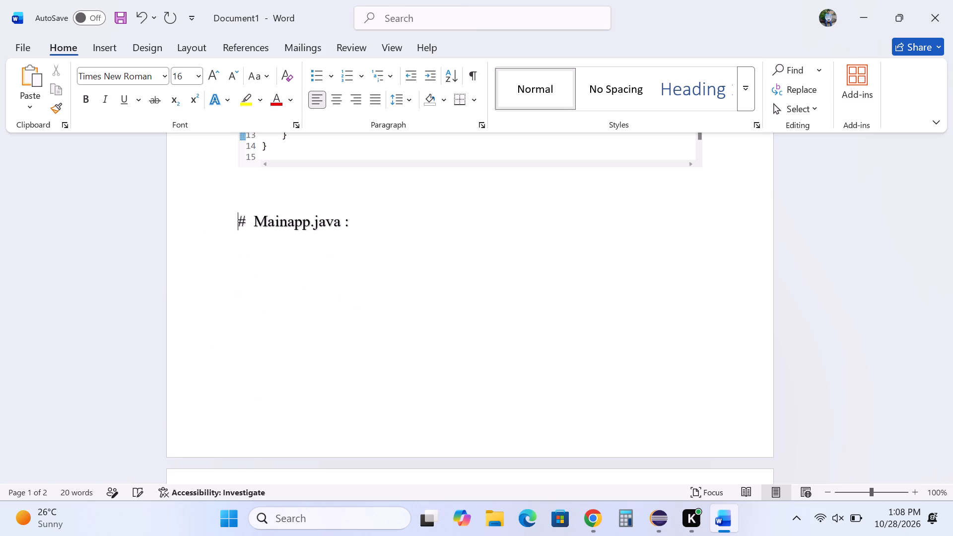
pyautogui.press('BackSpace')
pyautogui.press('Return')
# Review the document's layout, from the Mainapp.java screenshot on page 2 up to the student details and back to the labels.
pyautogui.scroll(-2, 328, 403)
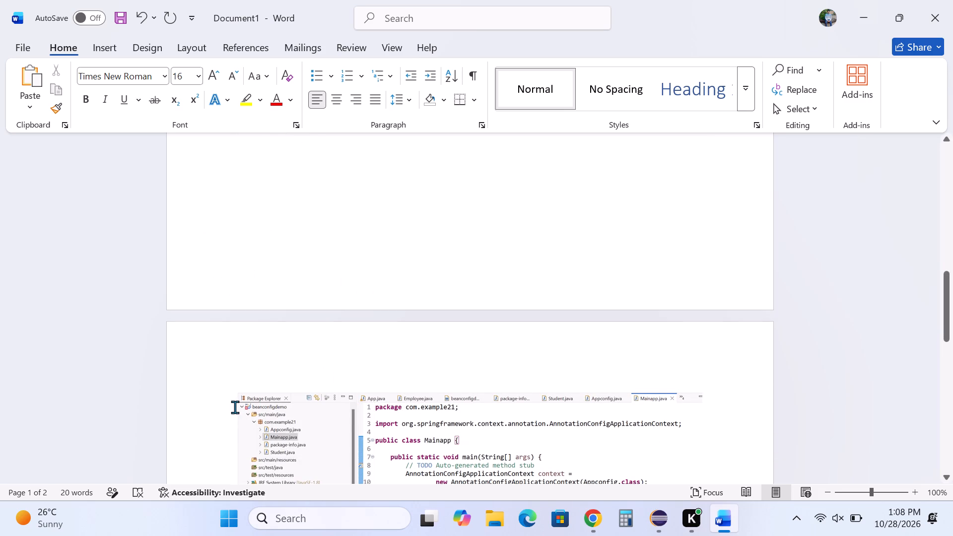
pyautogui.click(233, 400)
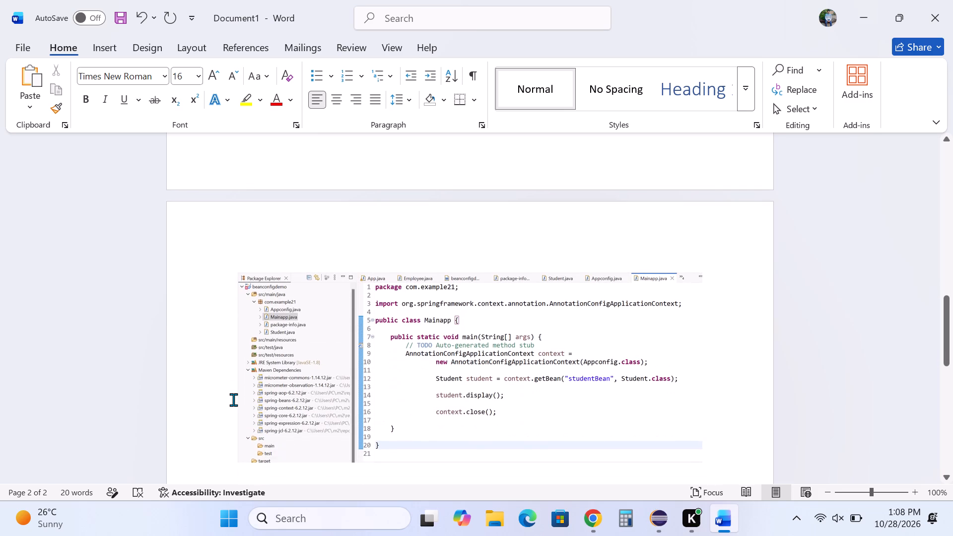
pyautogui.hscroll(1, 233, 400)
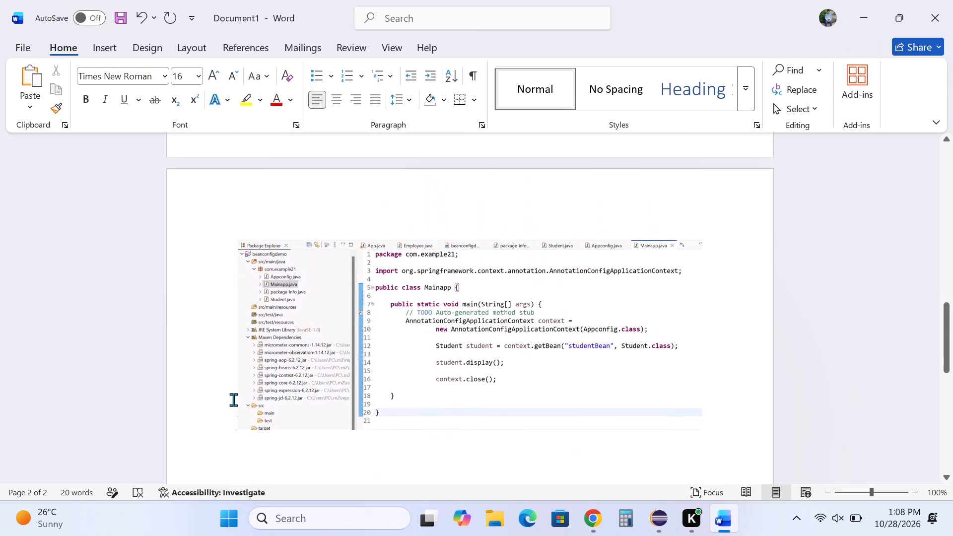
pyautogui.scroll(6, 233, 400)
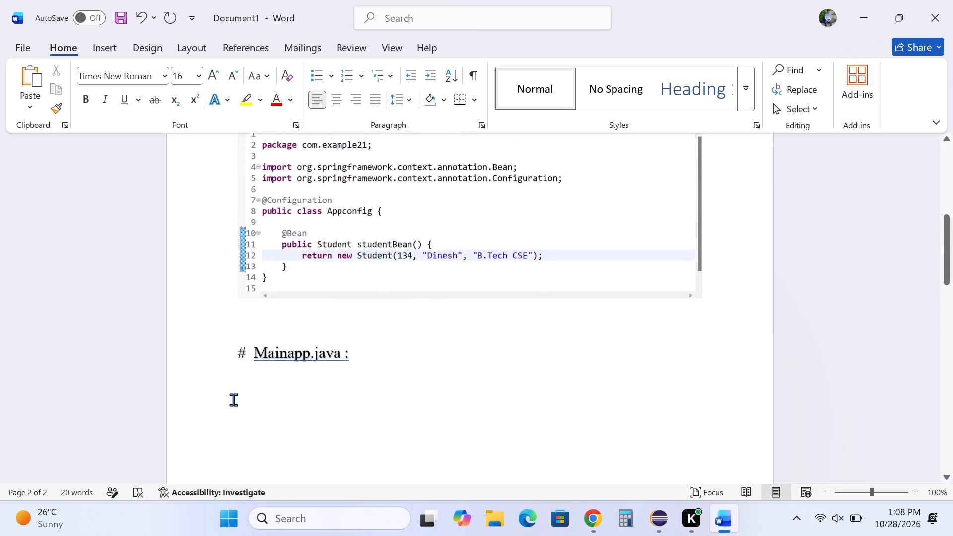
pyautogui.scroll(4, 233, 400)
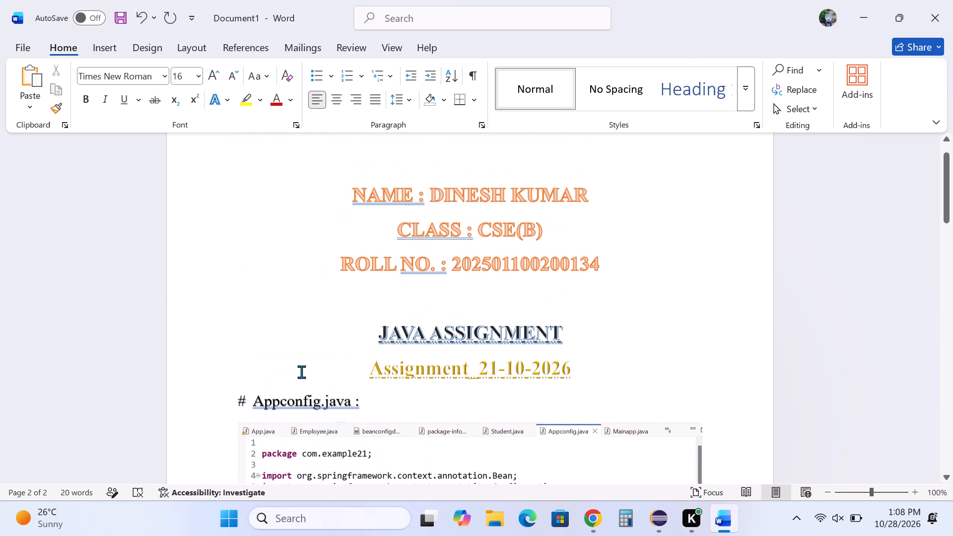
pyautogui.scroll(1, 400, 285)
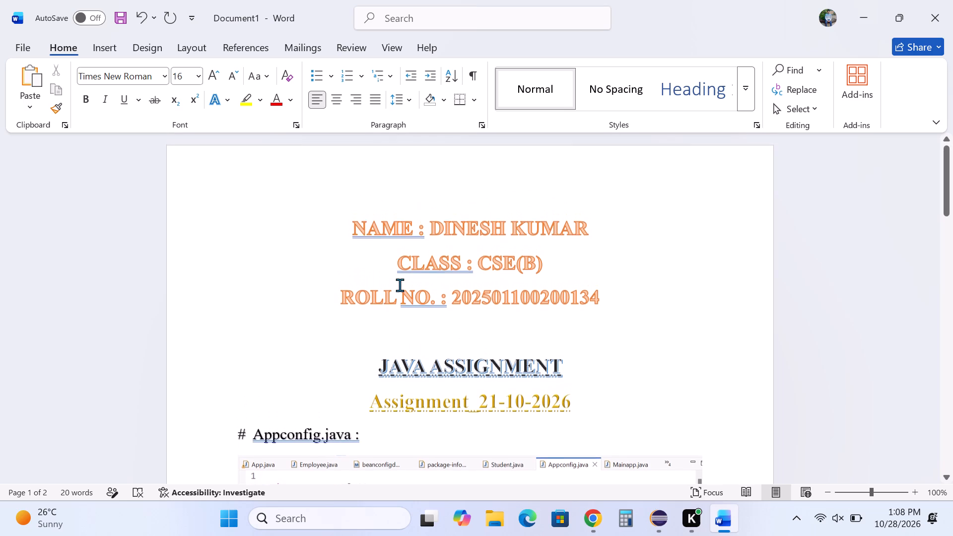
pyautogui.scroll(-1, 400, 285)
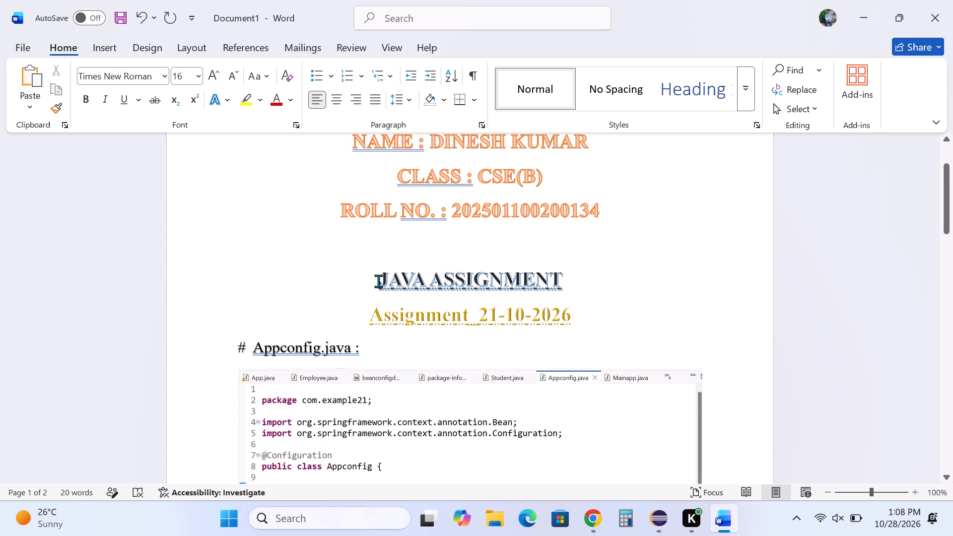
pyautogui.scroll(-4, 397, 330)
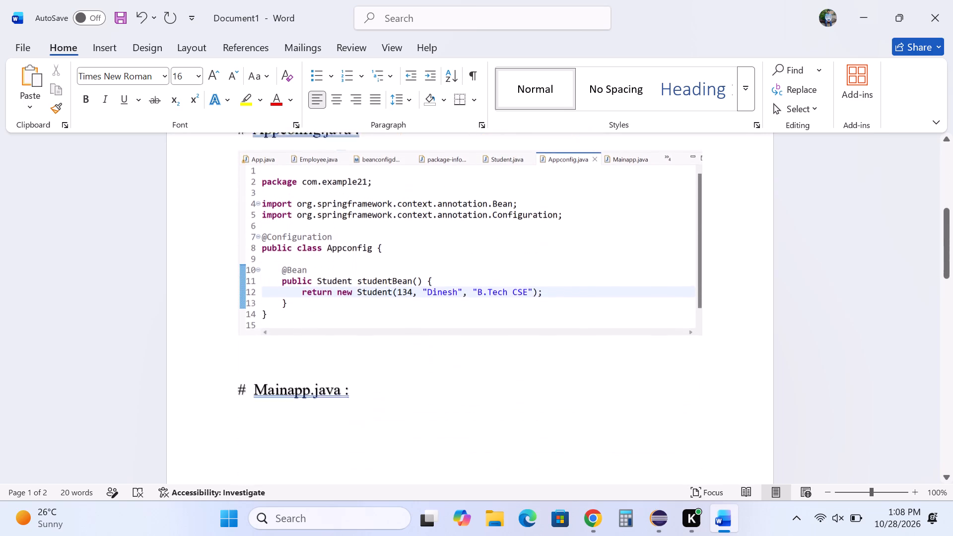
pyautogui.scroll(1, 397, 330)
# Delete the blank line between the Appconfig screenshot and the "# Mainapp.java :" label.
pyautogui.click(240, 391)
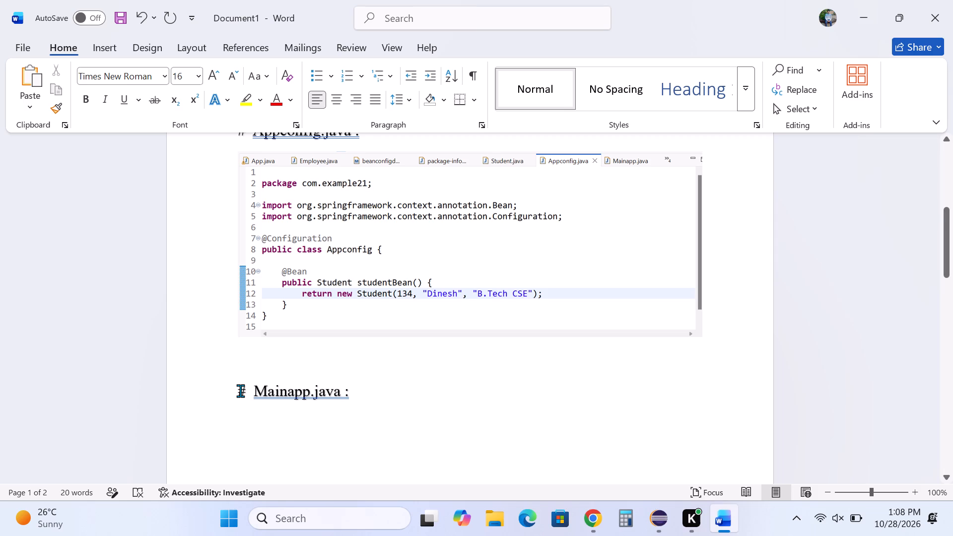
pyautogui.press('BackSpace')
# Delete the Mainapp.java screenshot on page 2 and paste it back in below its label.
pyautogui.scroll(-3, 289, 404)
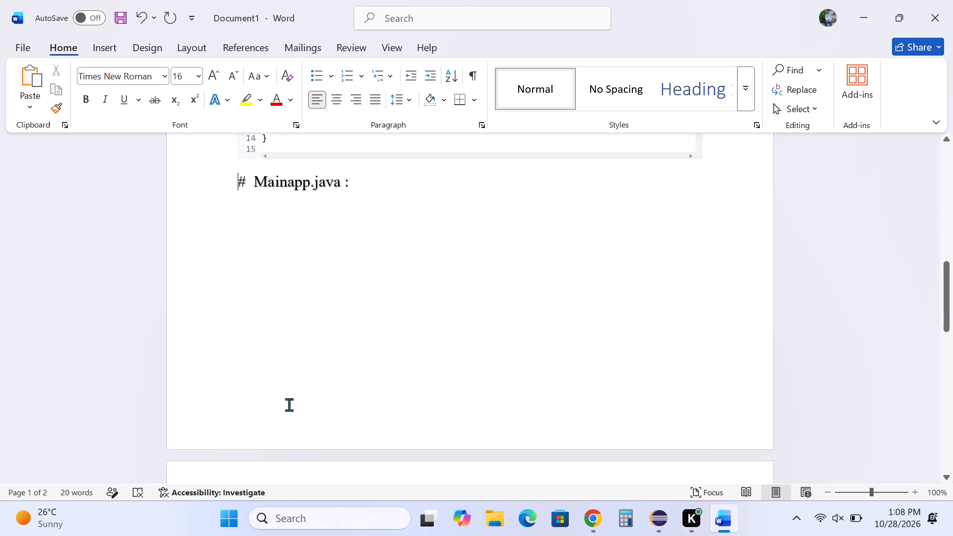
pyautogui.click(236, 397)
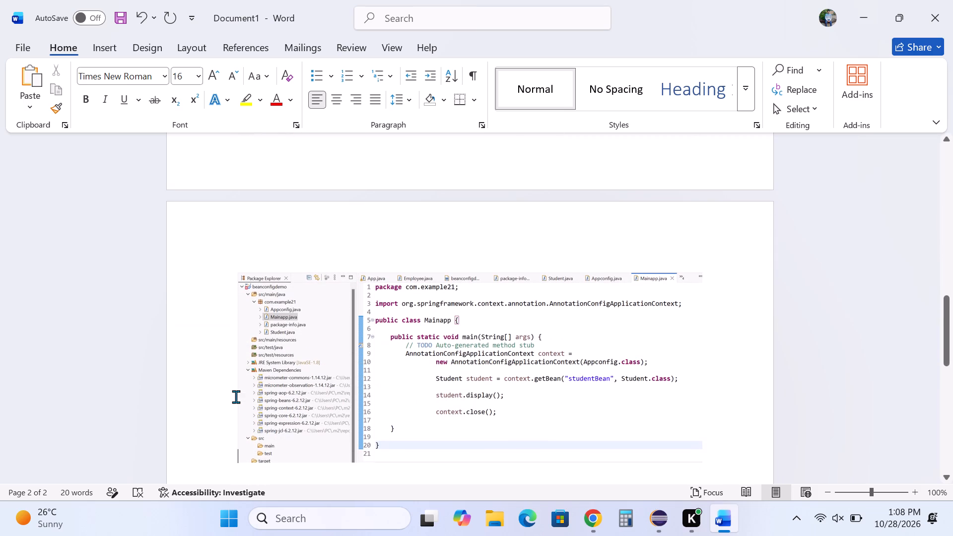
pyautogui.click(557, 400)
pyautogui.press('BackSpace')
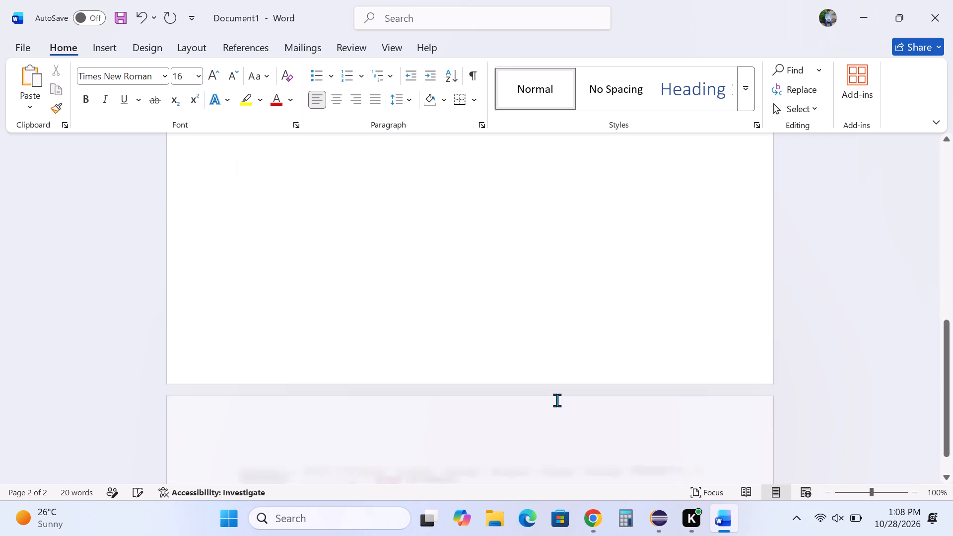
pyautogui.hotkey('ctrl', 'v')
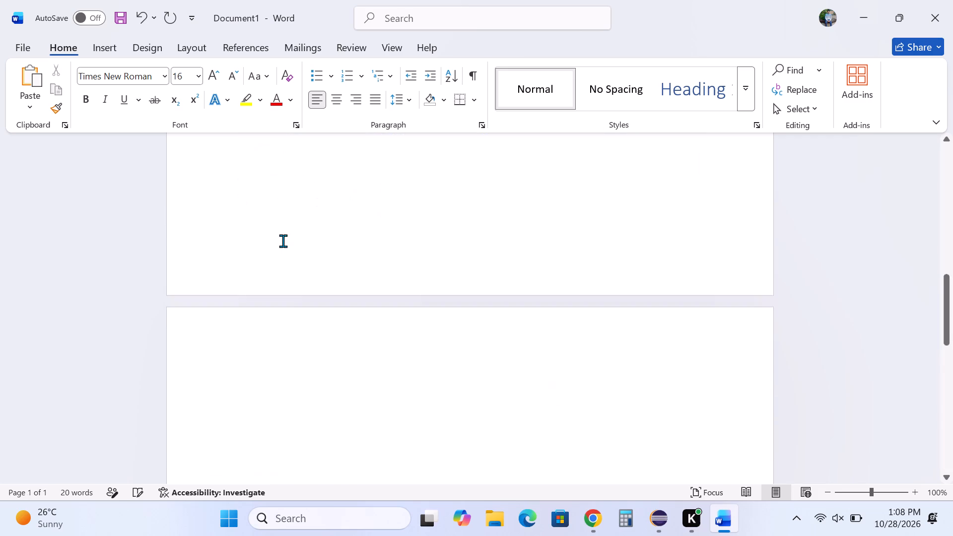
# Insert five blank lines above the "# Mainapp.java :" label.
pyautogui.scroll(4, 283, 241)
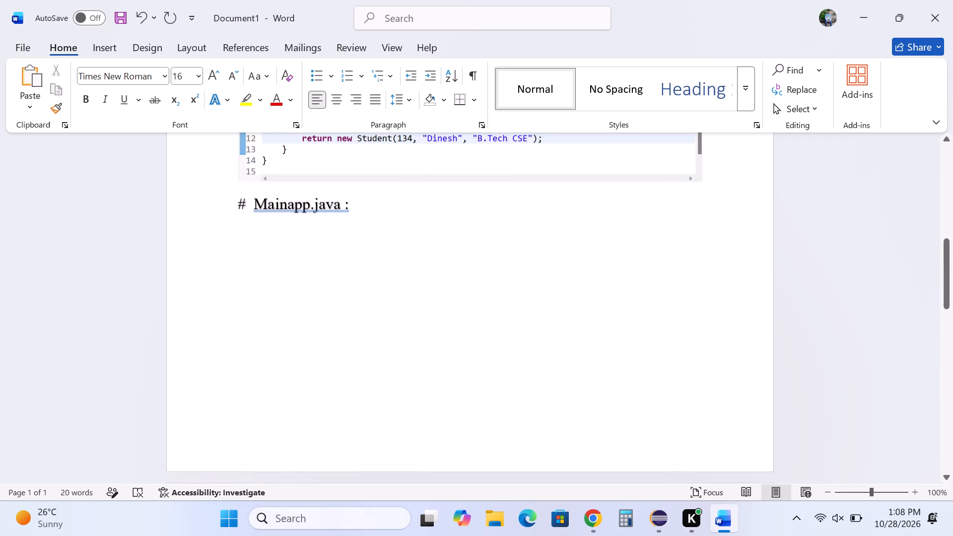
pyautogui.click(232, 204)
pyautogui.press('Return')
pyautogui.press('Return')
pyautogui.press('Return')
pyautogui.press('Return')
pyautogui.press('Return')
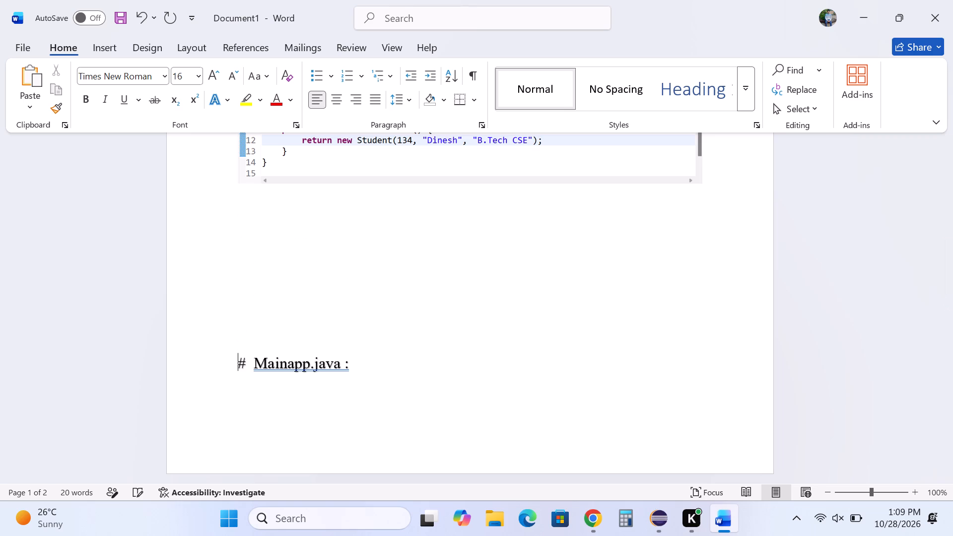
# Add three blank lines below the "# Appconfig.java :" label and two blank lines above it.
pyautogui.scroll(5, 326, 159)
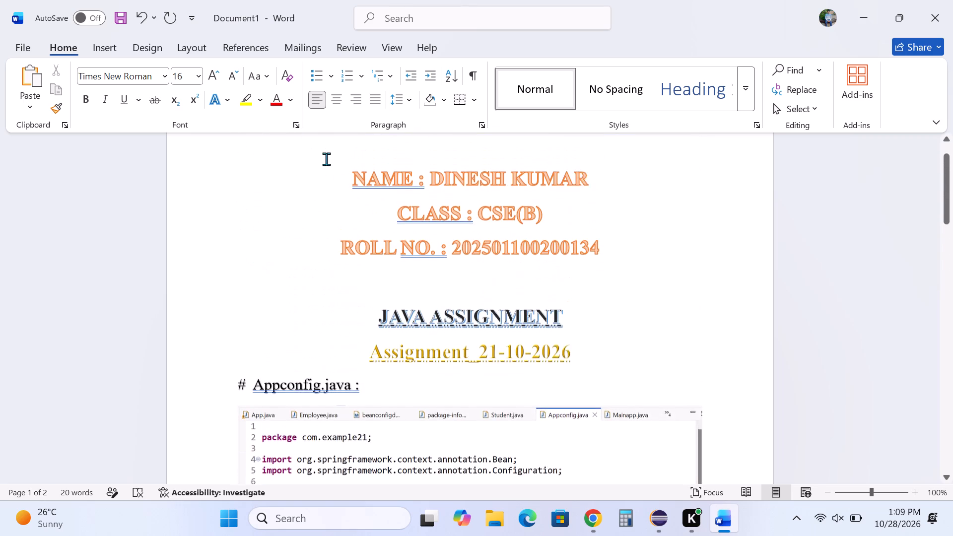
pyautogui.click(369, 405)
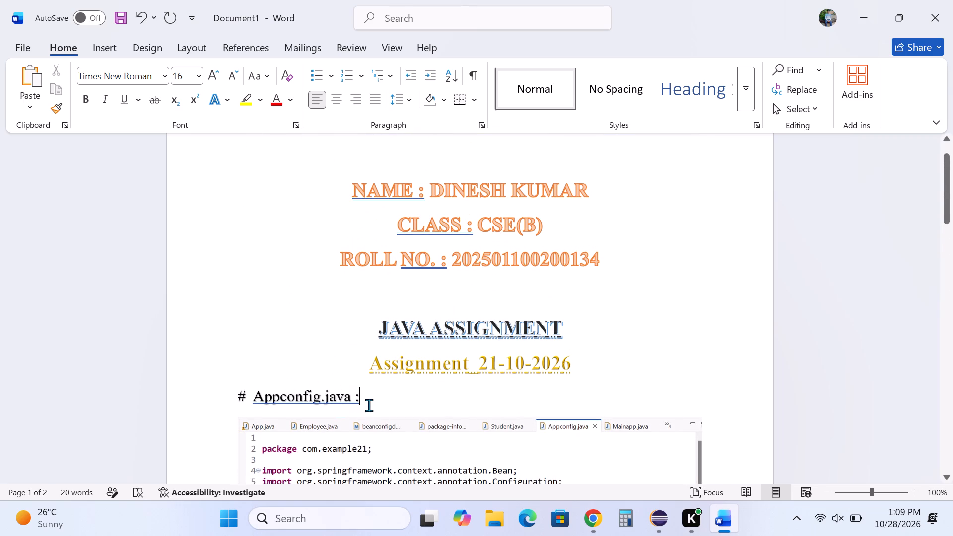
pyautogui.press('Return')
pyautogui.press('Return')
pyautogui.press('Return')
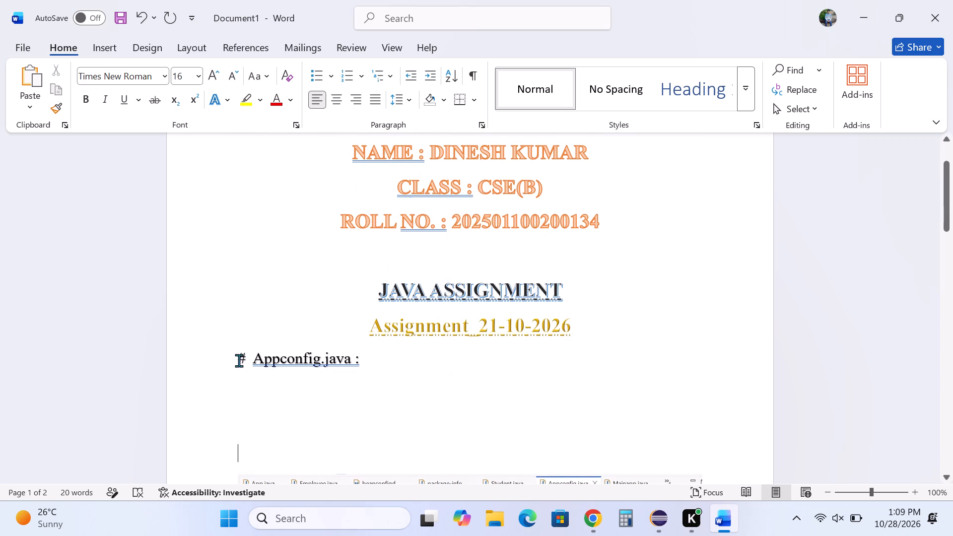
pyautogui.click(237, 360)
pyautogui.press('Return')
pyautogui.press('Return')
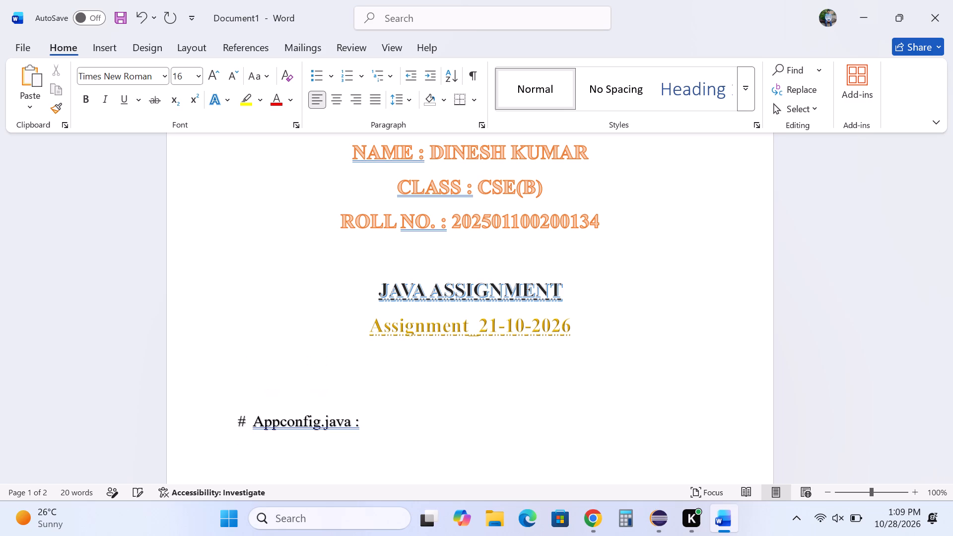
# Replace the five blank lines above the "# Mainapp.java :" label with a single one so the label starts page 2.
pyautogui.scroll(-7, 237, 360)
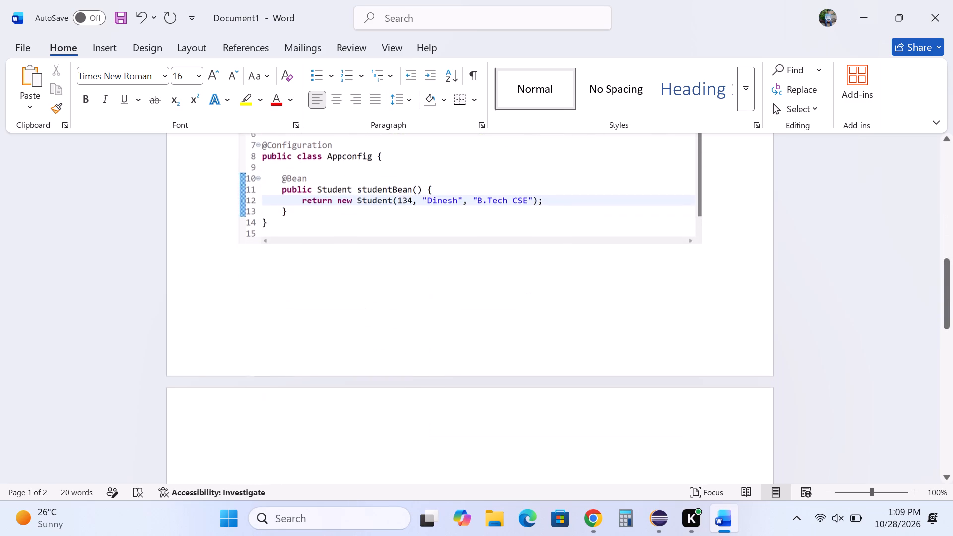
pyautogui.scroll(-4, 237, 360)
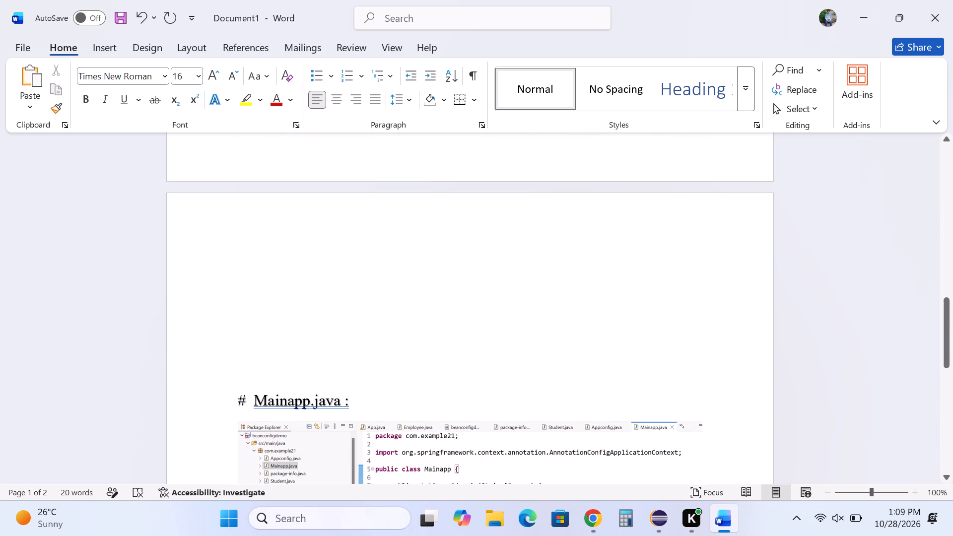
pyautogui.click(235, 397)
pyautogui.press('BackSpace')
pyautogui.press('BackSpace')
pyautogui.press('BackSpace')
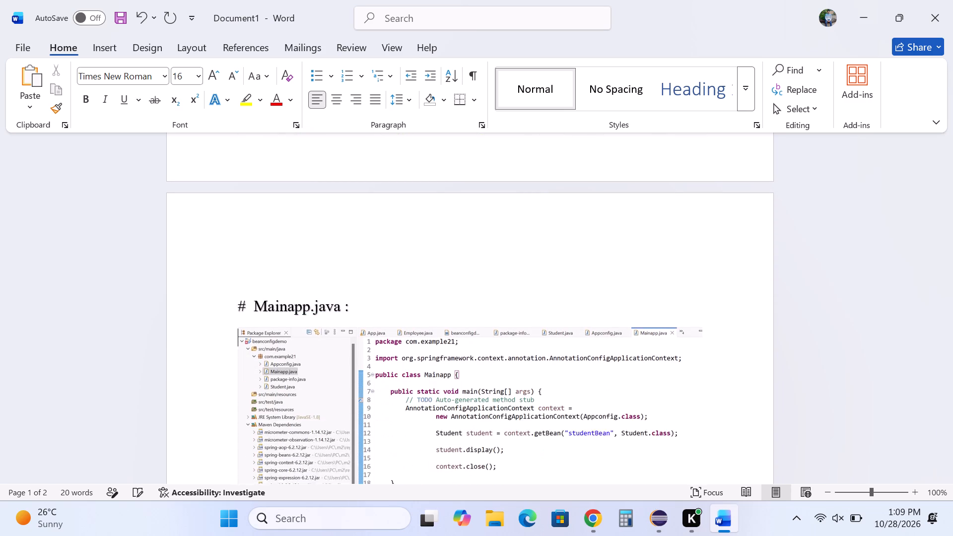
pyautogui.press('BackSpace')
pyautogui.press('BackSpace')
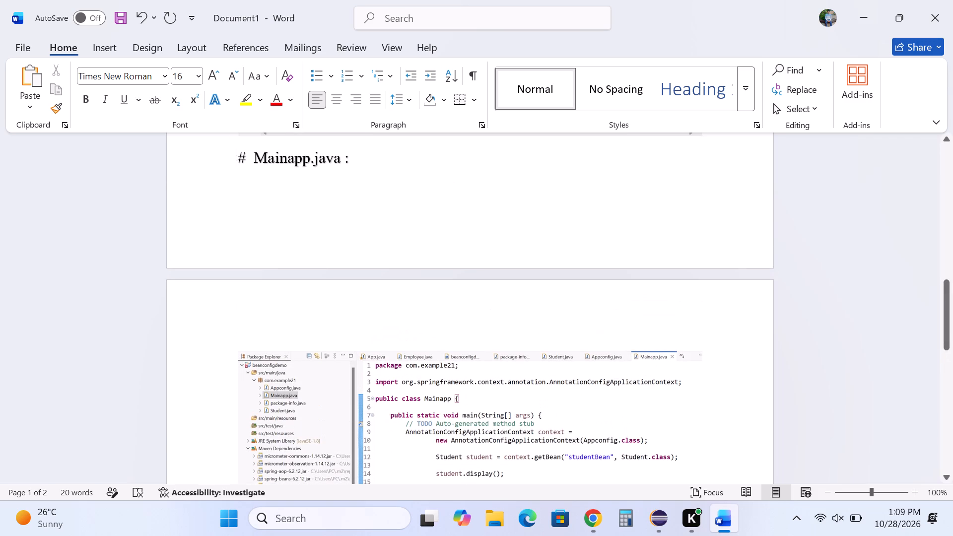
pyautogui.press('Return')
# Add a blank line below the "# Mainapp.java :" label and start a new line beneath the Mainapp.java screenshot.
pyautogui.click(367, 364)
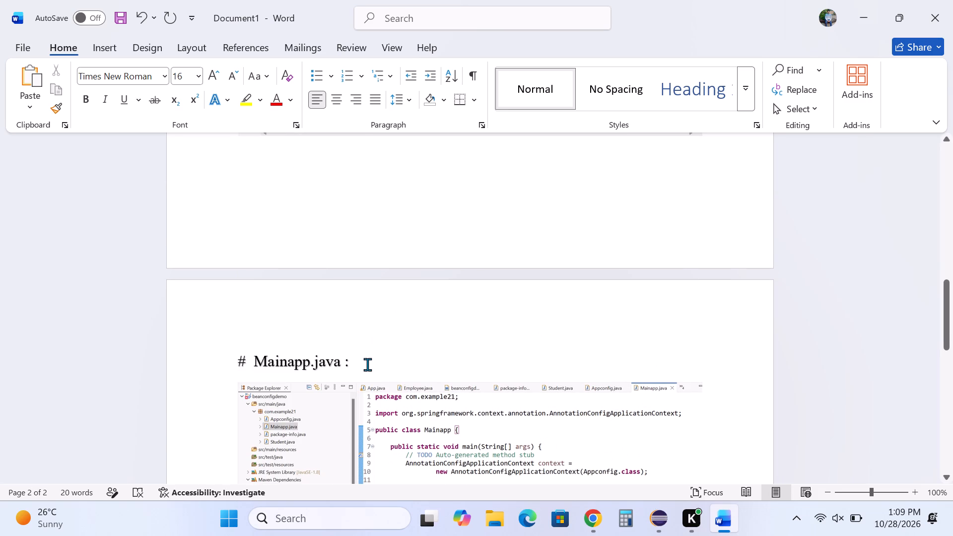
pyautogui.press('Return')
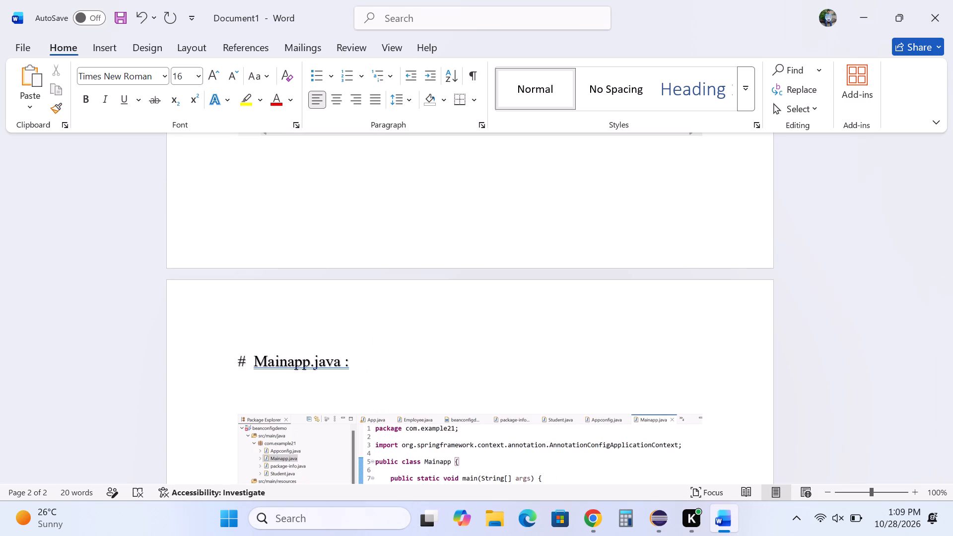
pyautogui.scroll(-4, 367, 364)
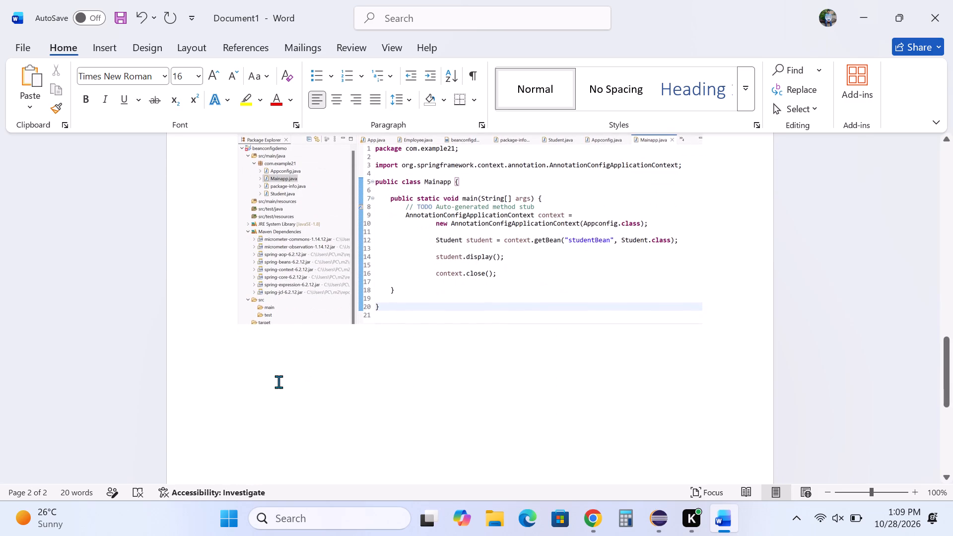
pyautogui.click(737, 315)
pyautogui.press('Return')
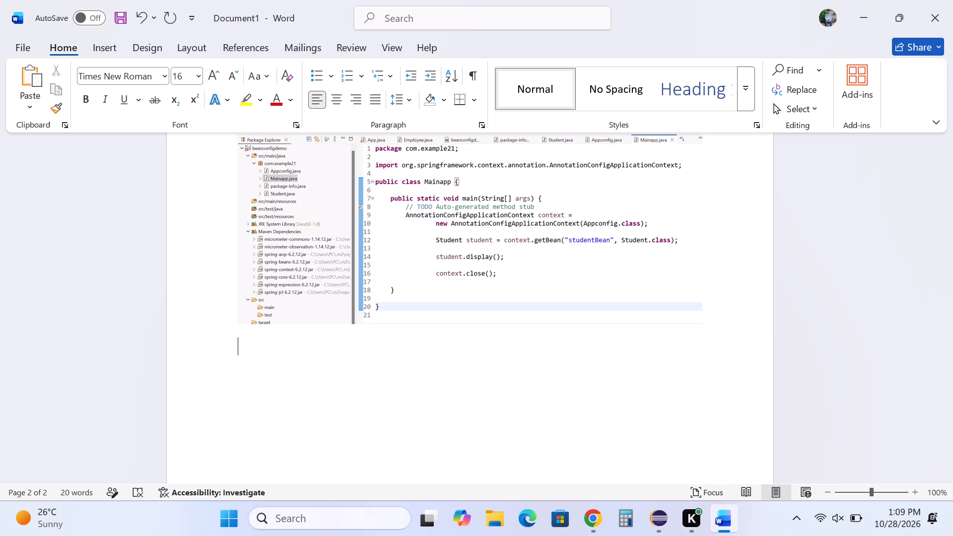
# Switch to Eclipse, open package-info.java and capture a screenshot of the upper Package Explorer together with the file's code.
pyautogui.click(656, 514)
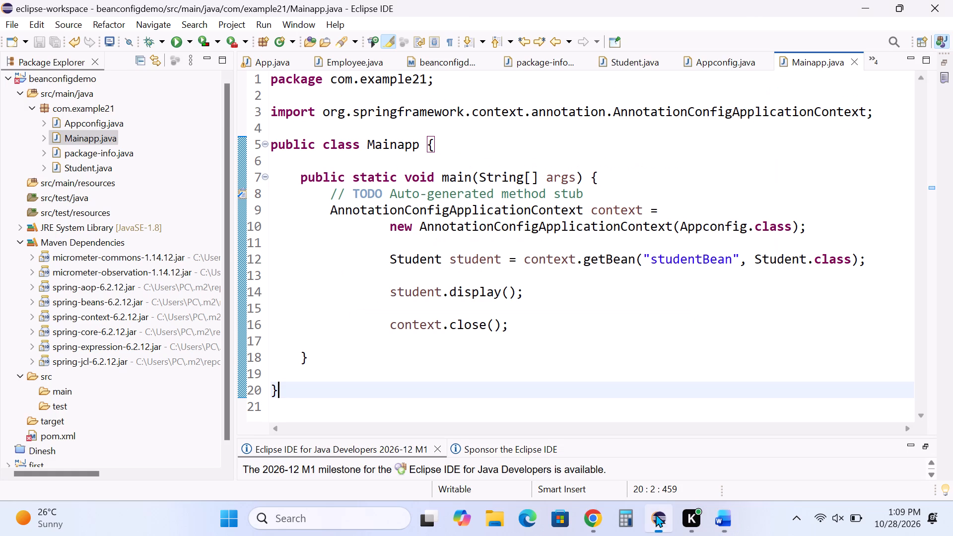
pyautogui.doubleClick(97, 151)
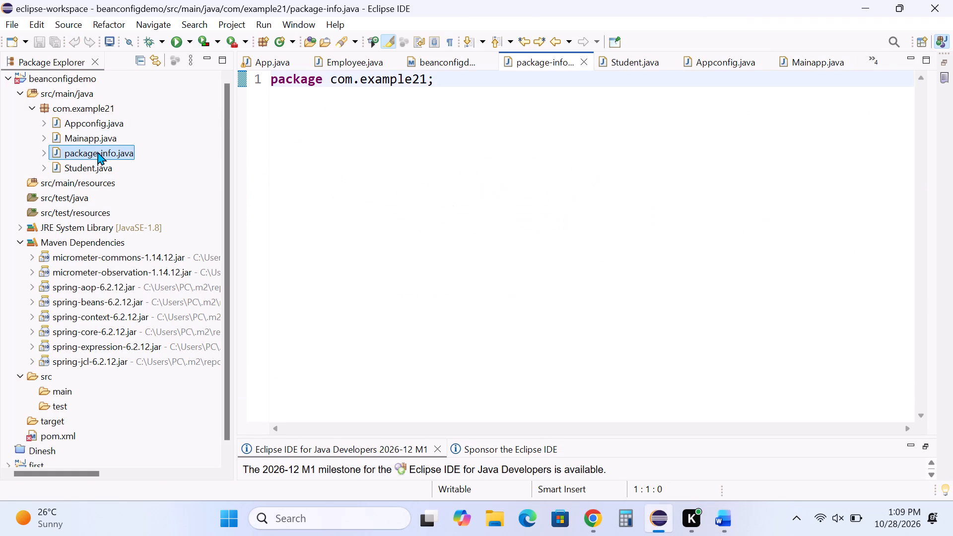
pyautogui.scroll(1, 399, 210)
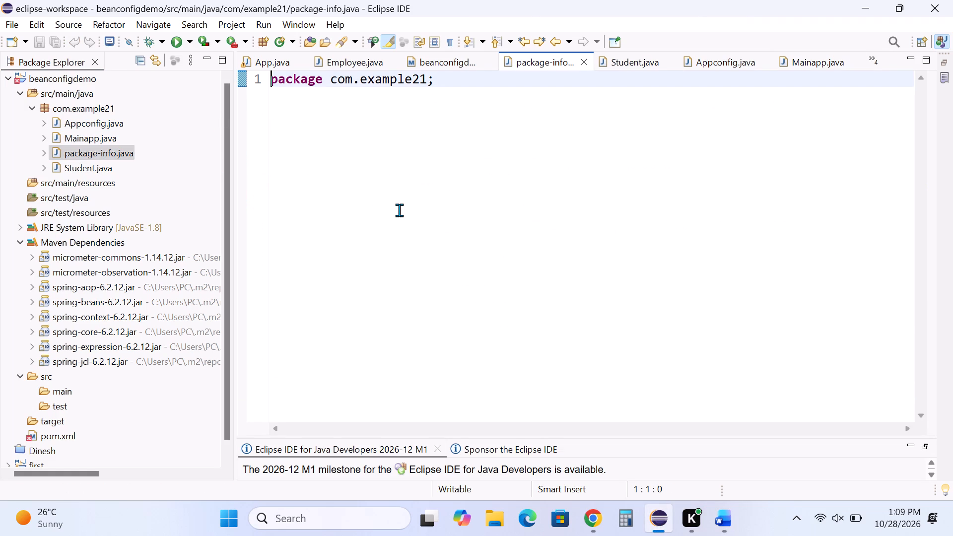
pyautogui.scroll(1, 399, 210)
pyautogui.press('Print')
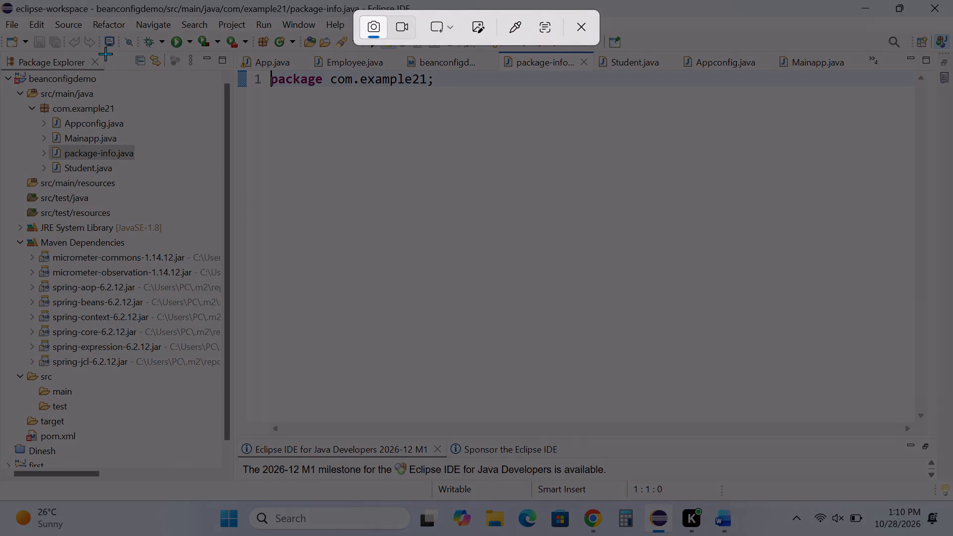
pyautogui.moveTo(0, 50); pyautogui.dragTo(799, 162)
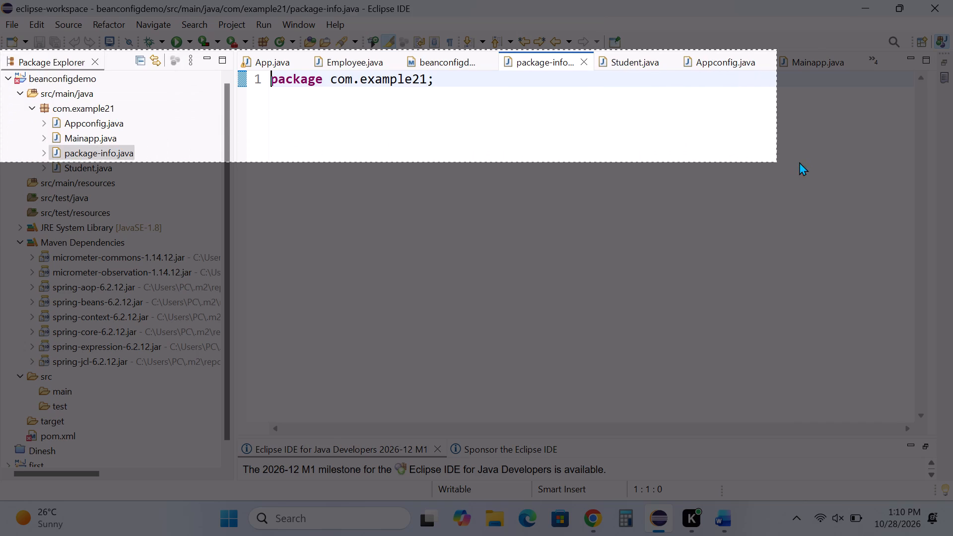
pyautogui.moveTo(799, 162); pyautogui.dragTo(938, 176)
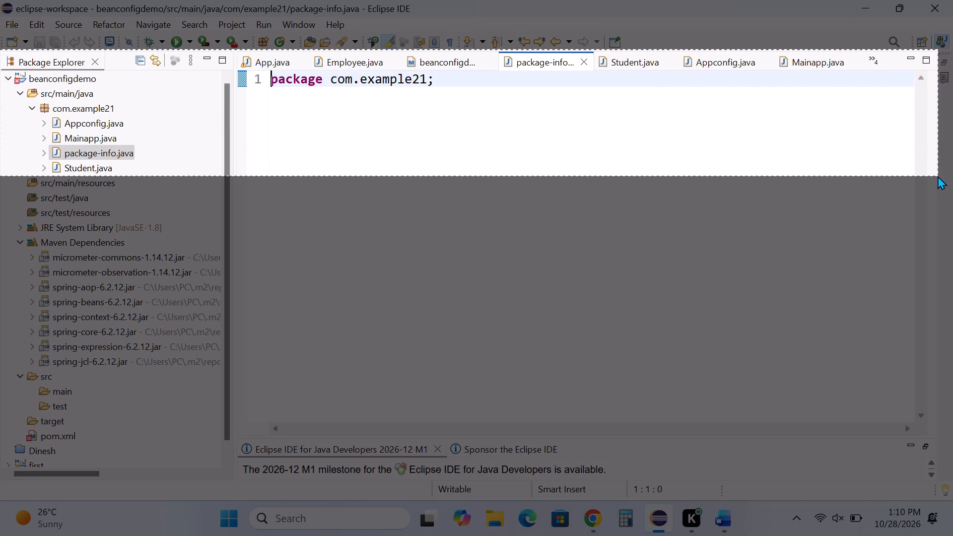
pyautogui.moveTo(938, 176); pyautogui.dragTo(952, 168)
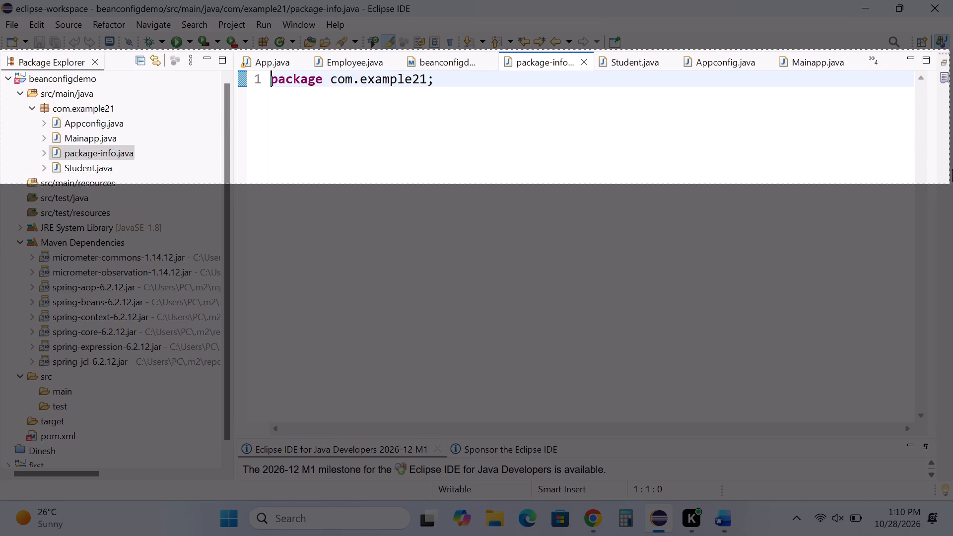
pyautogui.moveTo(952, 168); pyautogui.dragTo(950, 176)
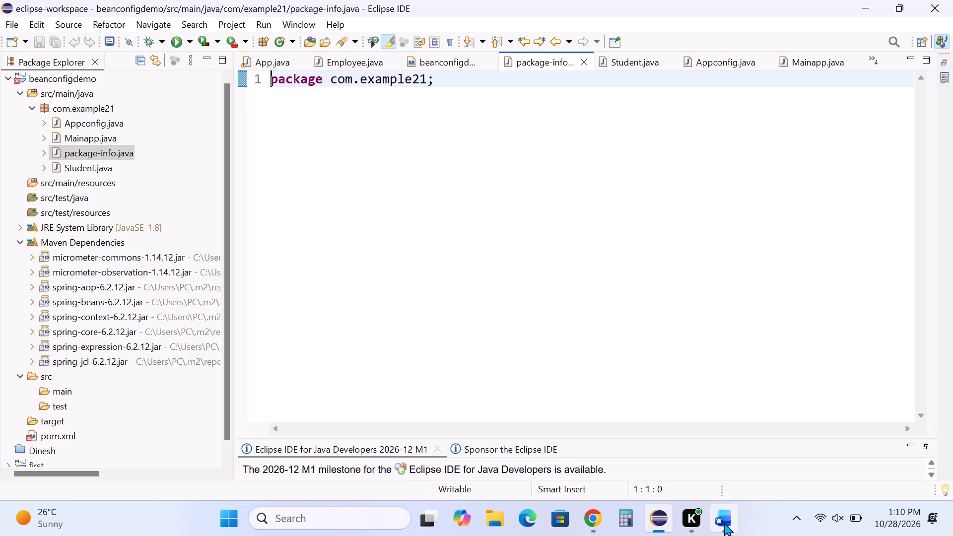
# Return to the Word document and enter the text "project" on the line below the Mainapp.java screenshot.
pyautogui.click(724, 522)
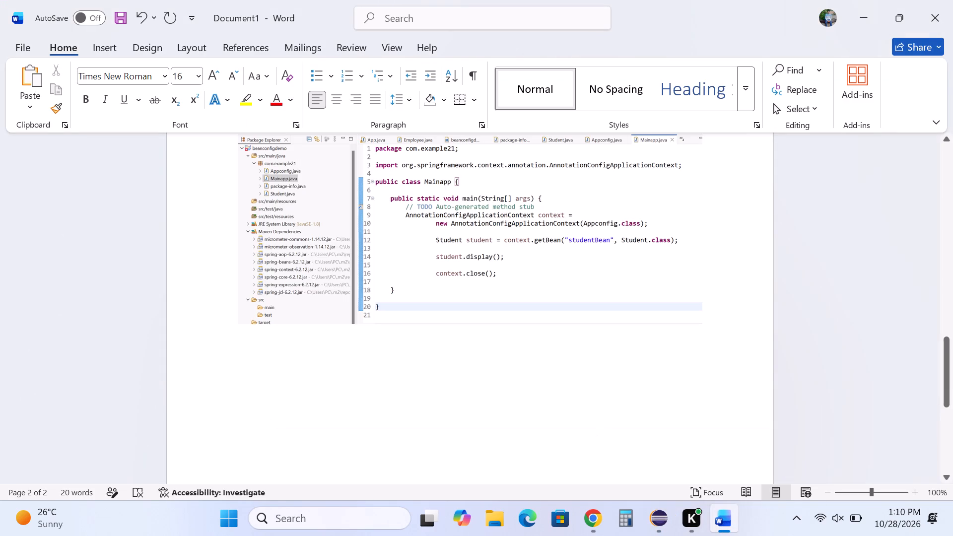
pyautogui.click(656, 516)
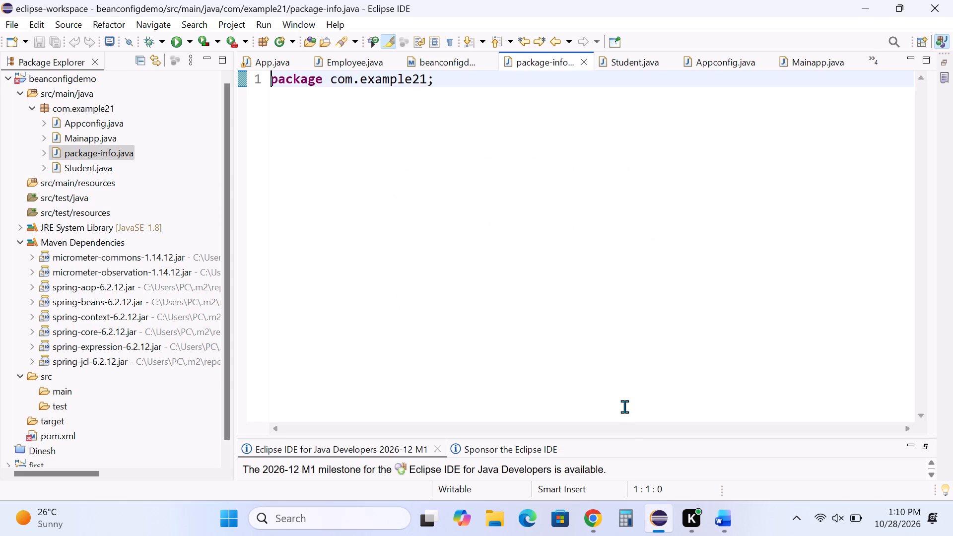
pyautogui.click(720, 517)
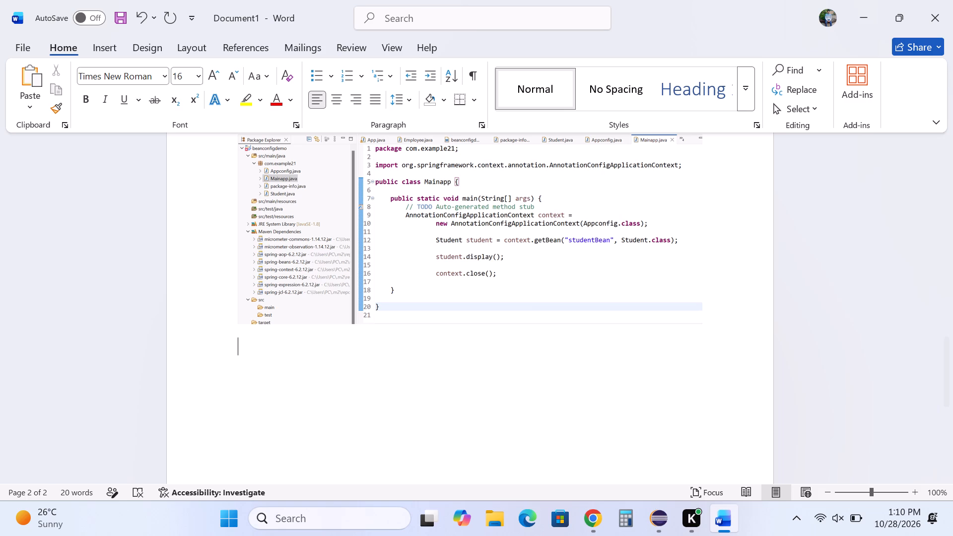
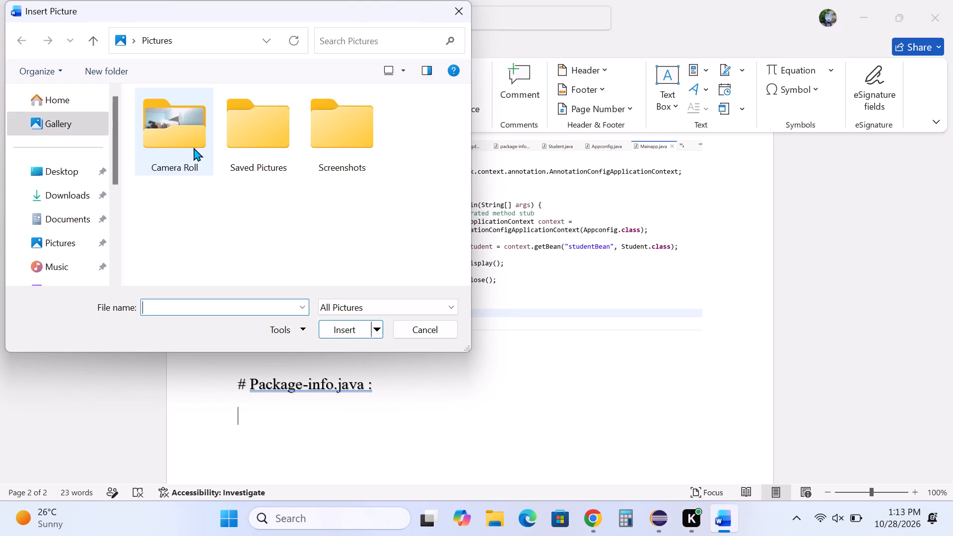
pyautogui.click(357, 155)
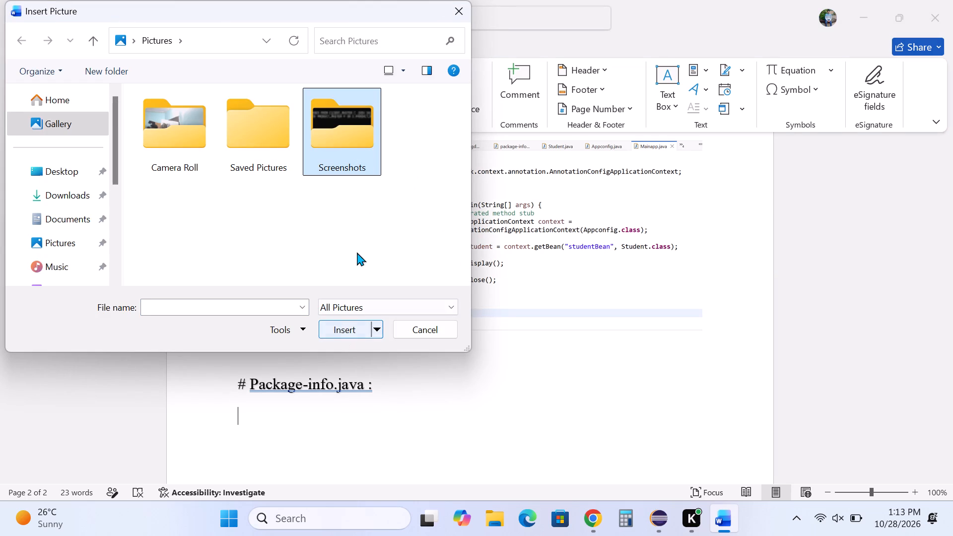
pyautogui.doubleClick(352, 155)
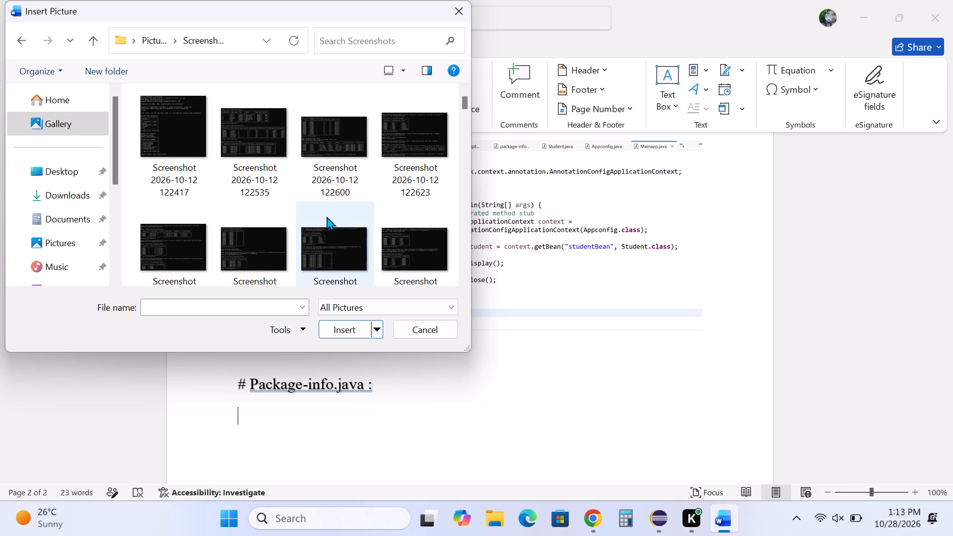
pyautogui.scroll(-15, 327, 216)
pyautogui.scroll(-6, 327, 216)
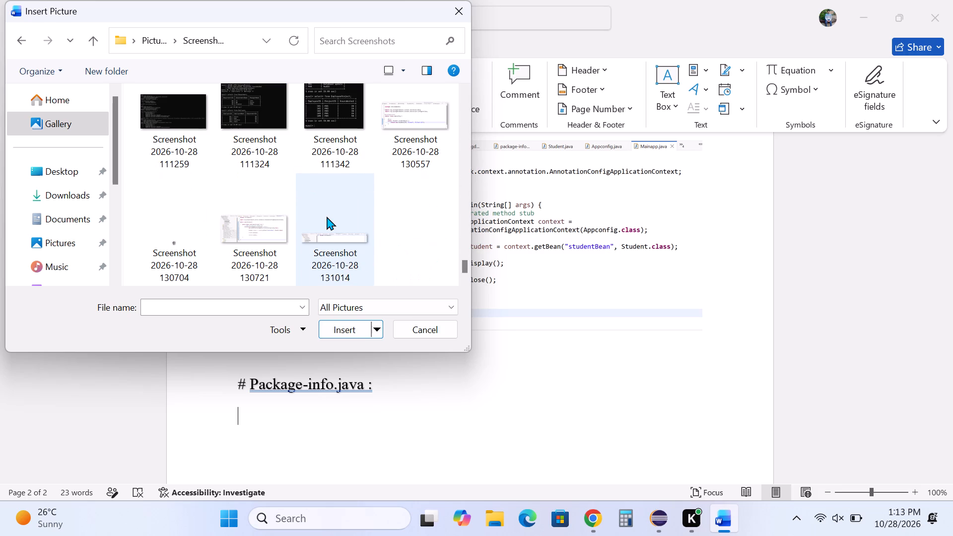
pyautogui.scroll(-8, 327, 216)
pyautogui.click(330, 253)
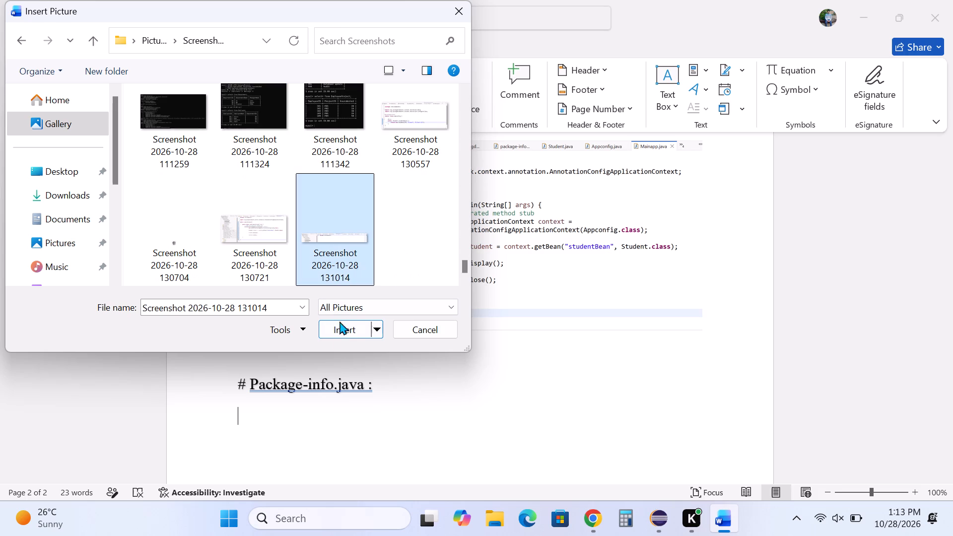
pyautogui.click(343, 333)
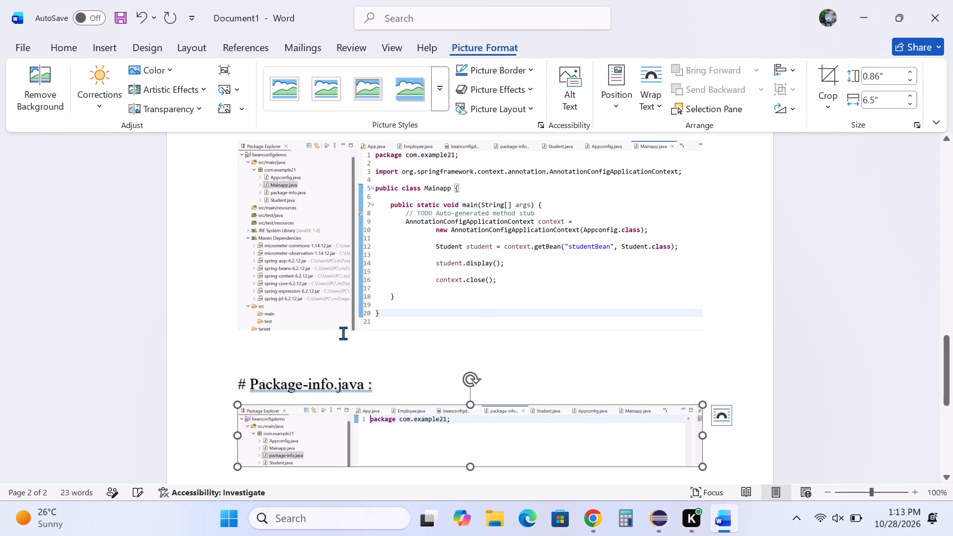
# Add a blank line between the "# Package-info.java :" label and its screenshot.
pyautogui.click(378, 387)
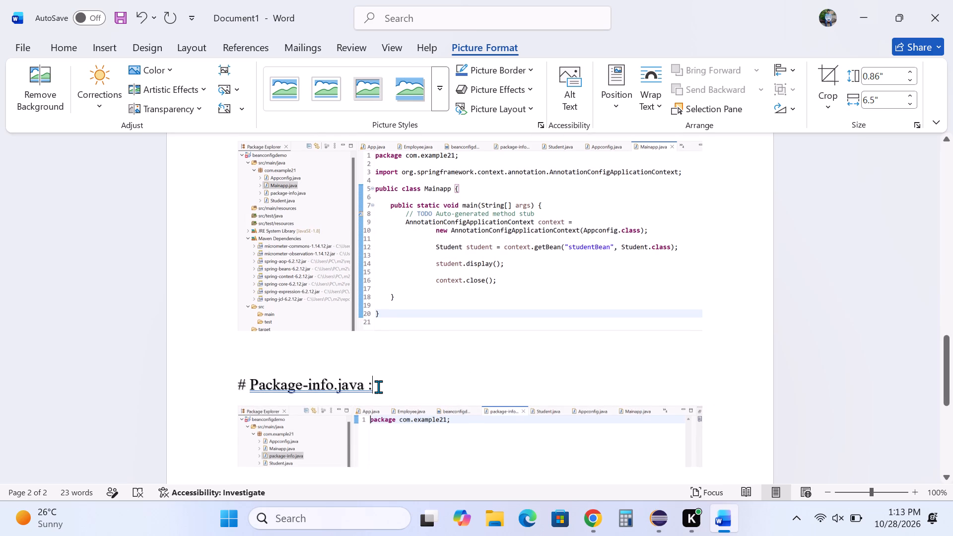
pyautogui.press('Return')
pyautogui.scroll(-2, 378, 387)
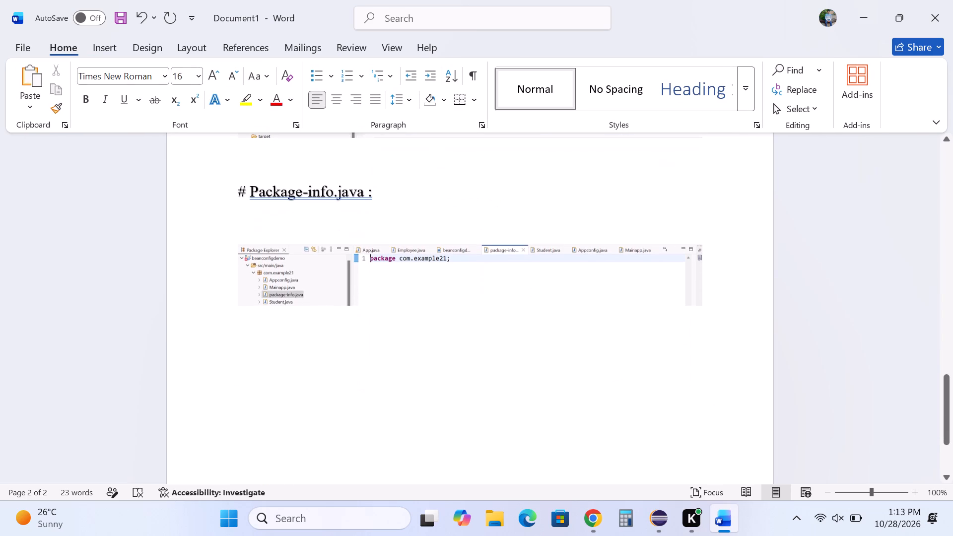
pyautogui.scroll(-2, 378, 205)
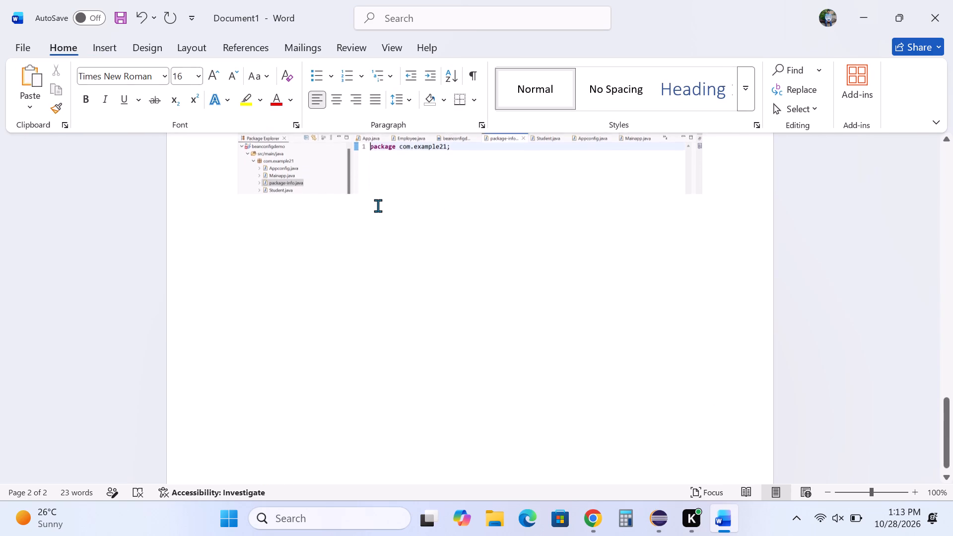
pyautogui.scroll(-2, 378, 205)
pyautogui.scroll(1, 378, 205)
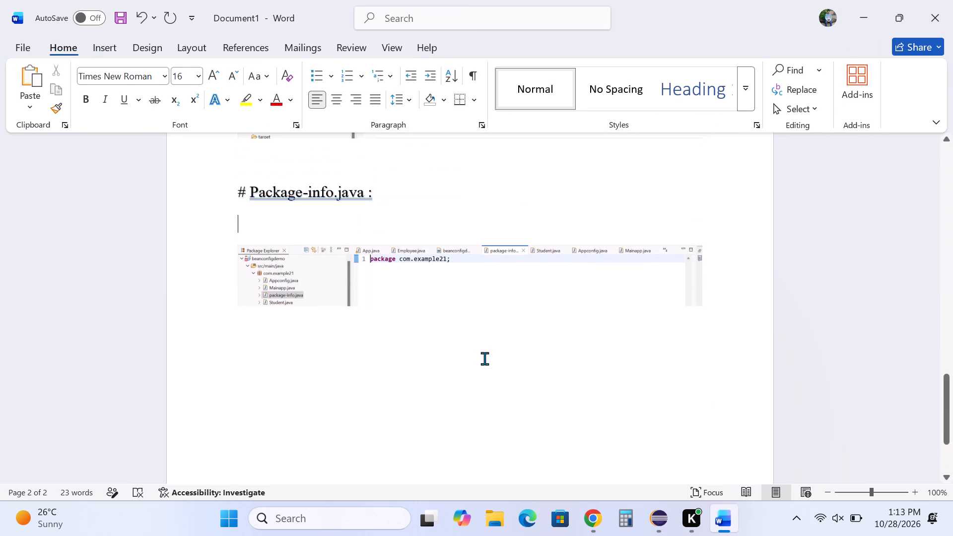
# Switch to Eclipse, open Student.java from the com.example21 package and look through its code.
pyautogui.click(660, 521)
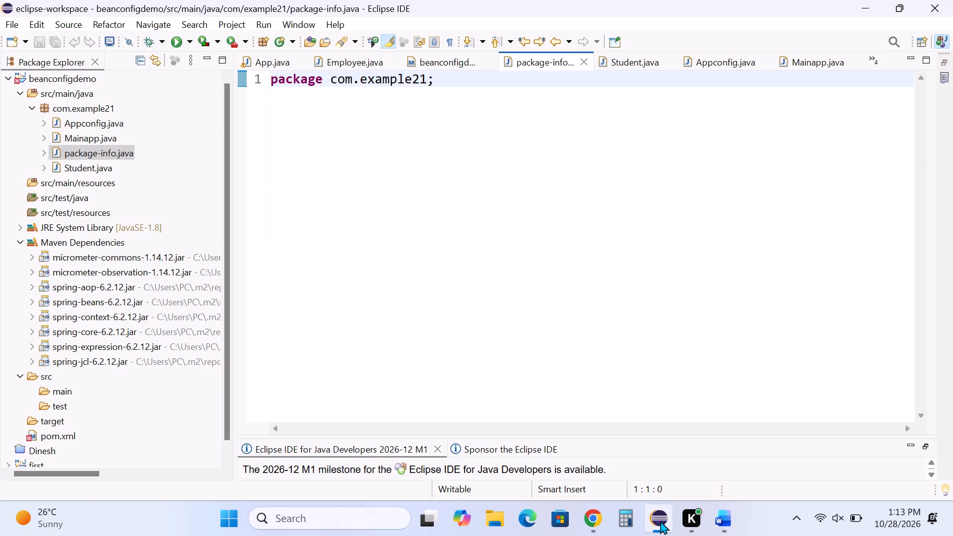
pyautogui.doubleClick(98, 165)
pyautogui.scroll(1, 443, 187)
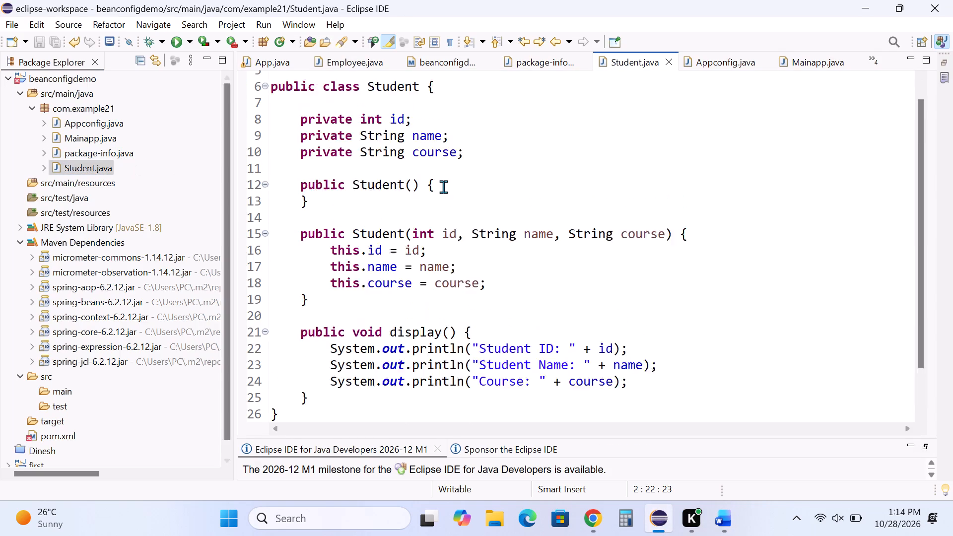
pyautogui.scroll(2, 443, 187)
pyautogui.scroll(-3, 443, 187)
pyautogui.hscroll(1, 443, 187)
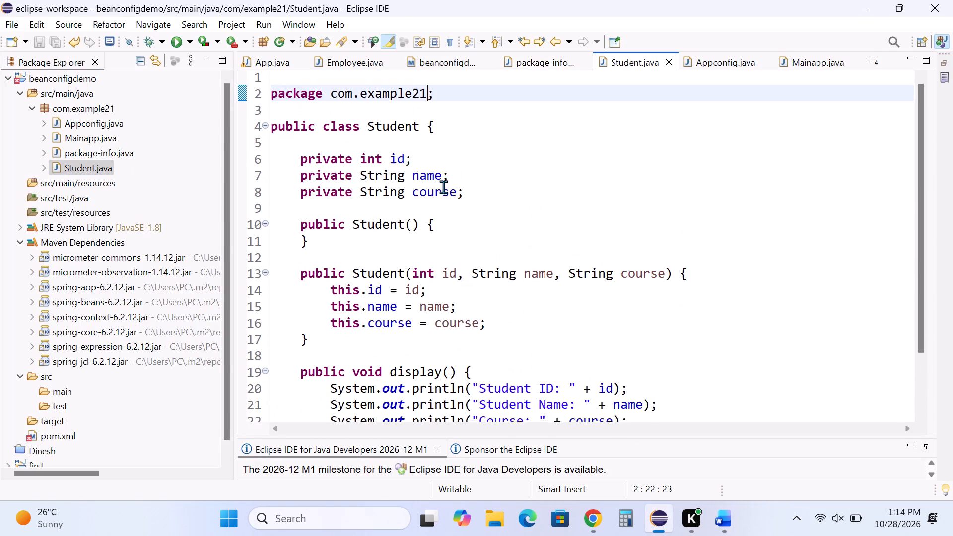
pyautogui.hscroll(1, 443, 187)
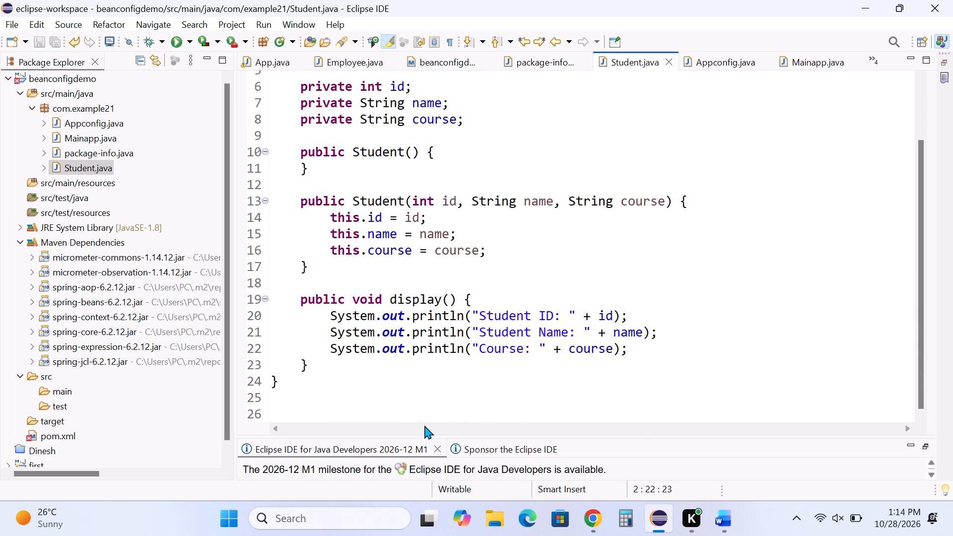
pyautogui.scroll(2, 421, 423)
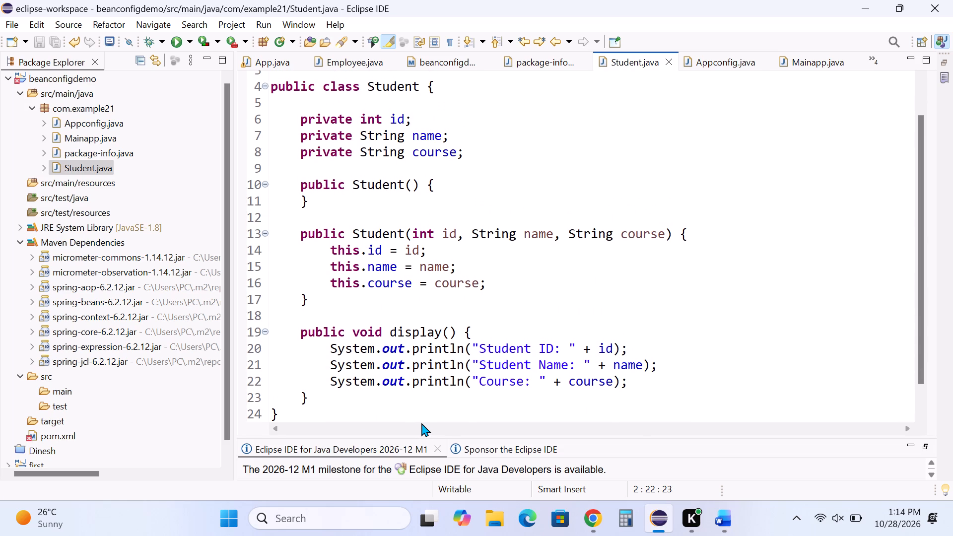
pyautogui.scroll(2, 421, 423)
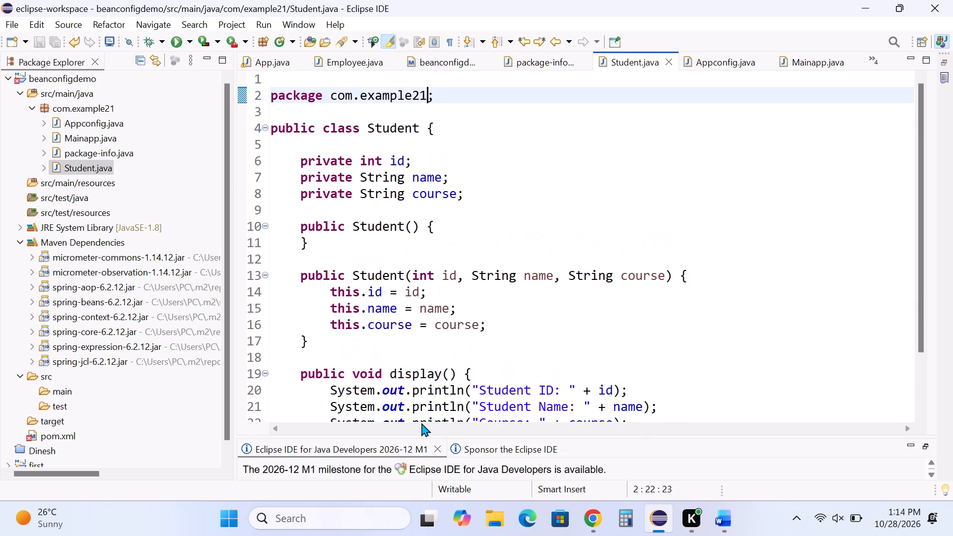
# Remove the blank line between the package statement and the Student class declaration.
pyautogui.click(273, 133)
pyautogui.press('BackSpace')
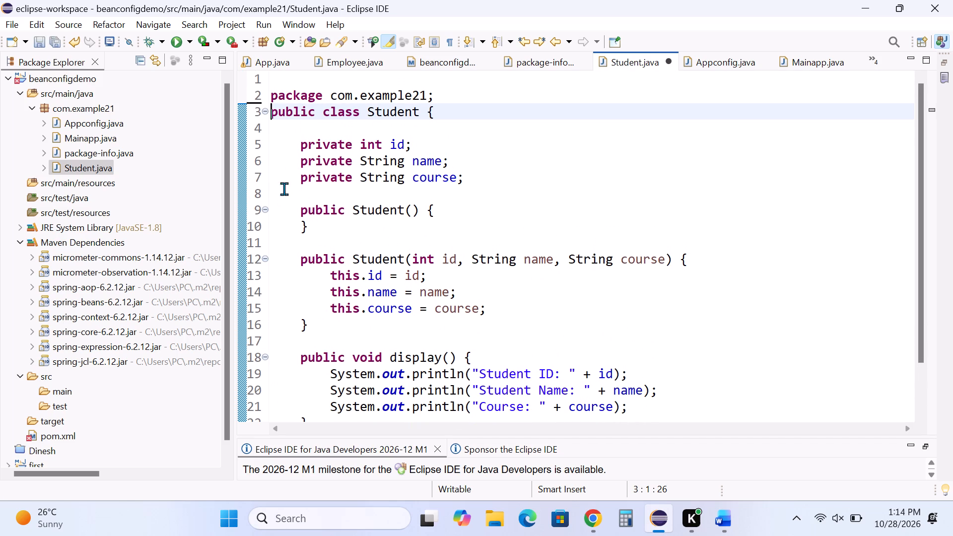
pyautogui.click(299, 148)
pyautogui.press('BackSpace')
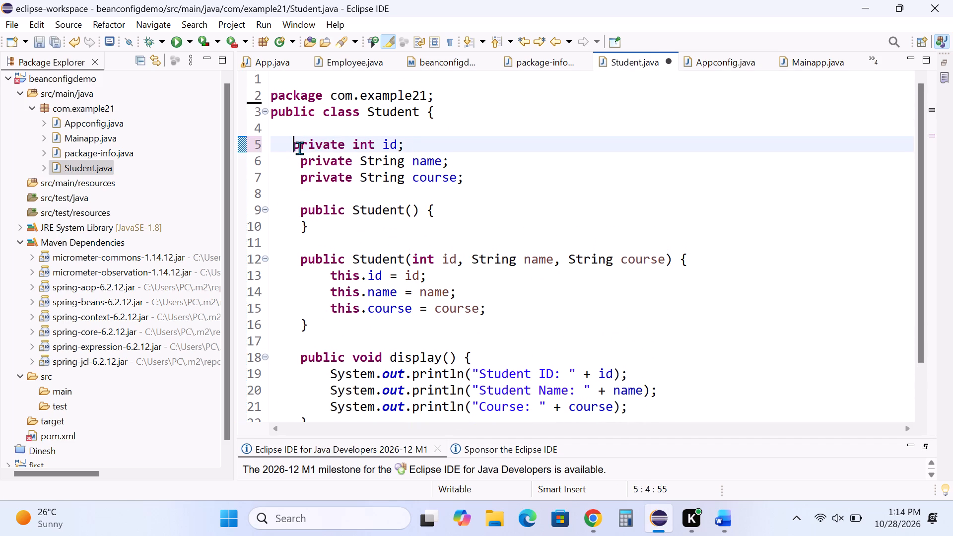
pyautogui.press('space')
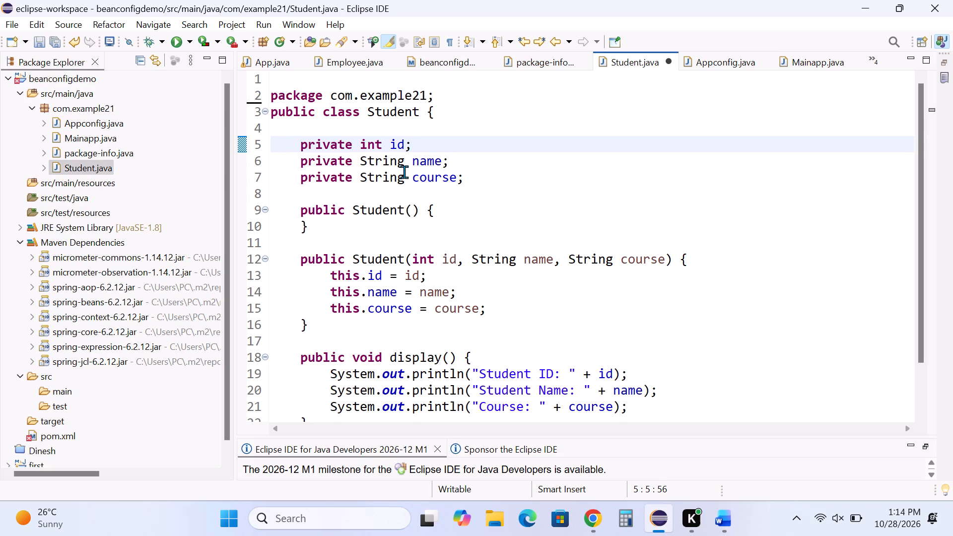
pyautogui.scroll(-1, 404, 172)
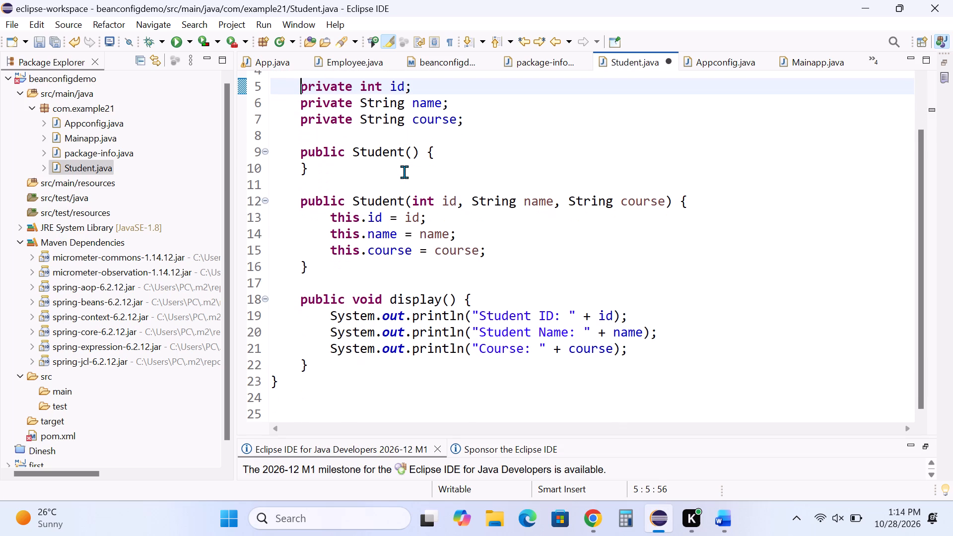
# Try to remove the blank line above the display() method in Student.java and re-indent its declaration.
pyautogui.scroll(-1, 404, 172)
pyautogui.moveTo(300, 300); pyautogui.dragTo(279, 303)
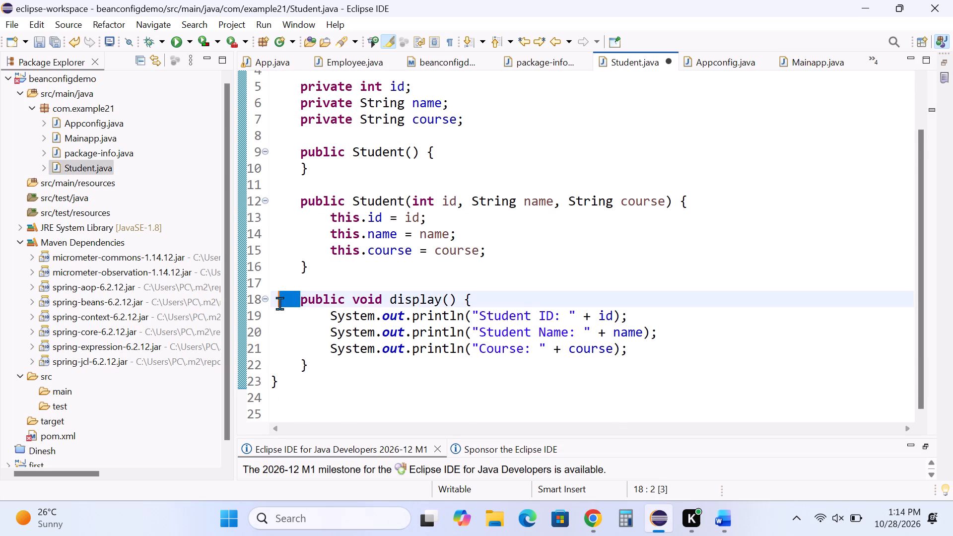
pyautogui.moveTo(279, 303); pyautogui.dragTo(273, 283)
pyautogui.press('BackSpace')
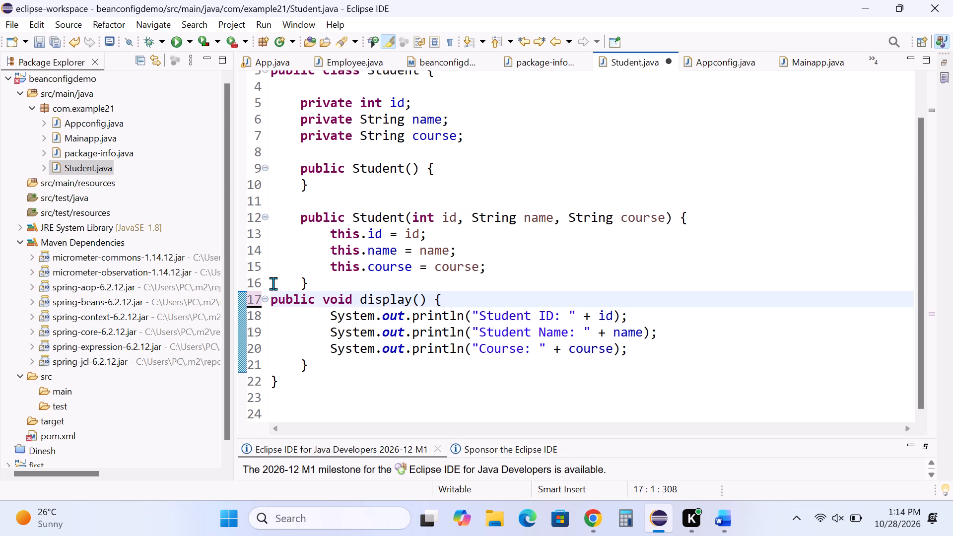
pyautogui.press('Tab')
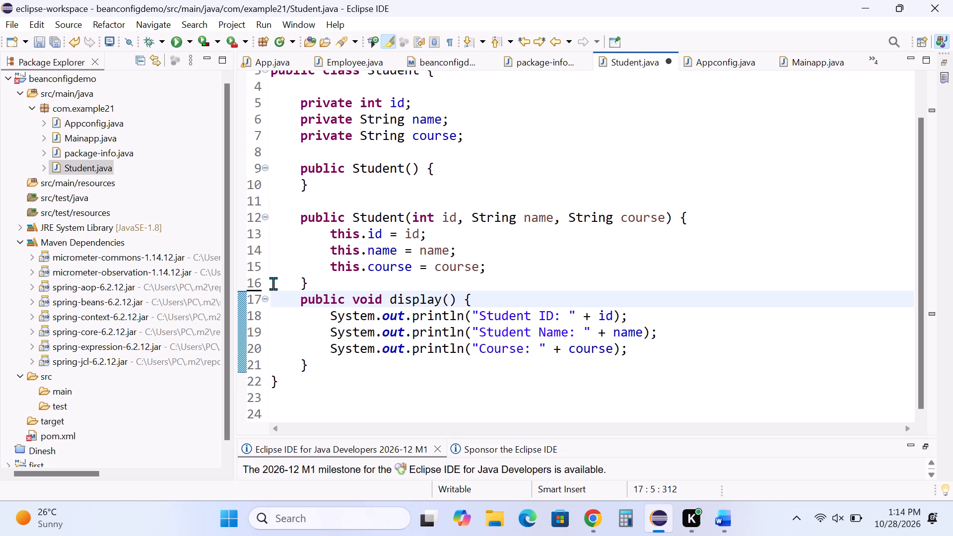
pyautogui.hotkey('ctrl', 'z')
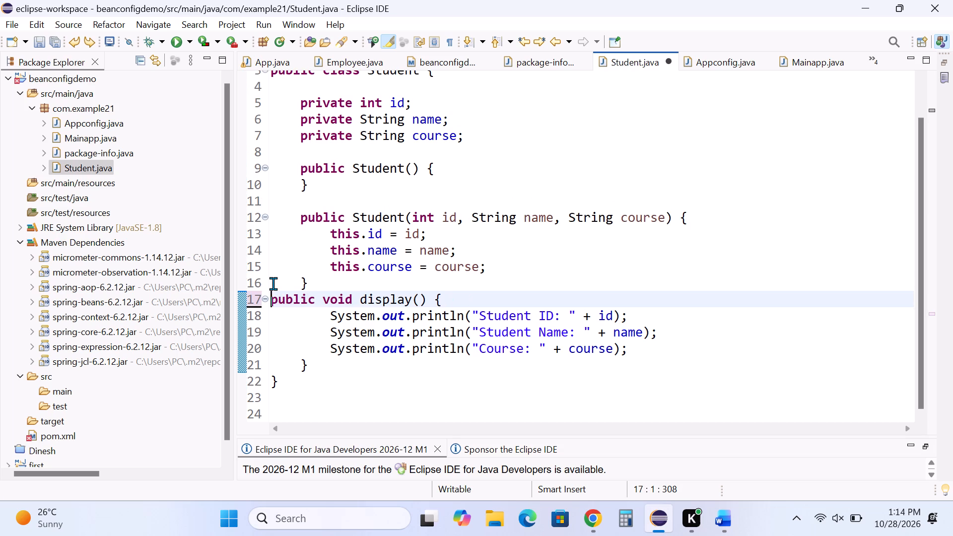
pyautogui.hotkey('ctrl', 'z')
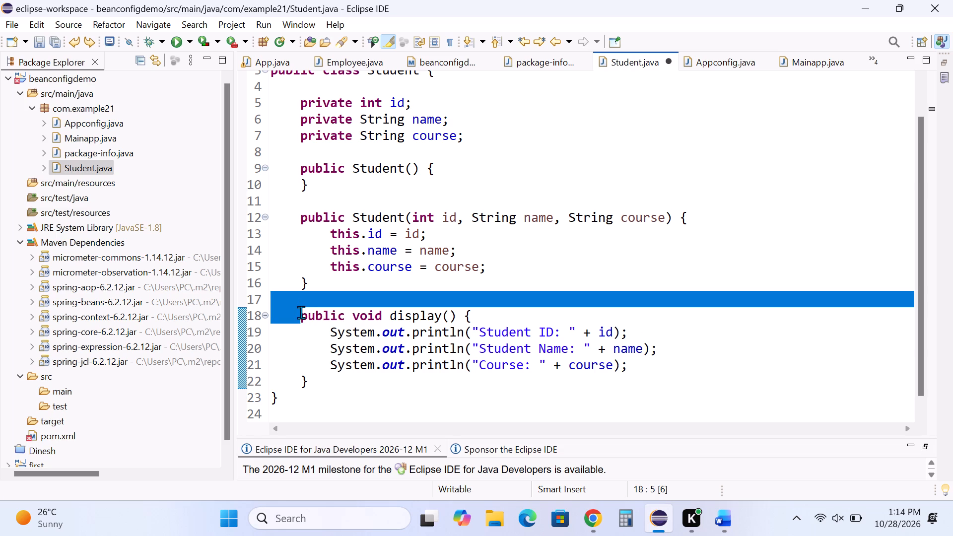
# Remove the blank line between the parameterized constructor and display(), keeping the display() declaration indented one level.
pyautogui.click(286, 356)
pyautogui.moveTo(271, 300); pyautogui.dragTo(273, 300)
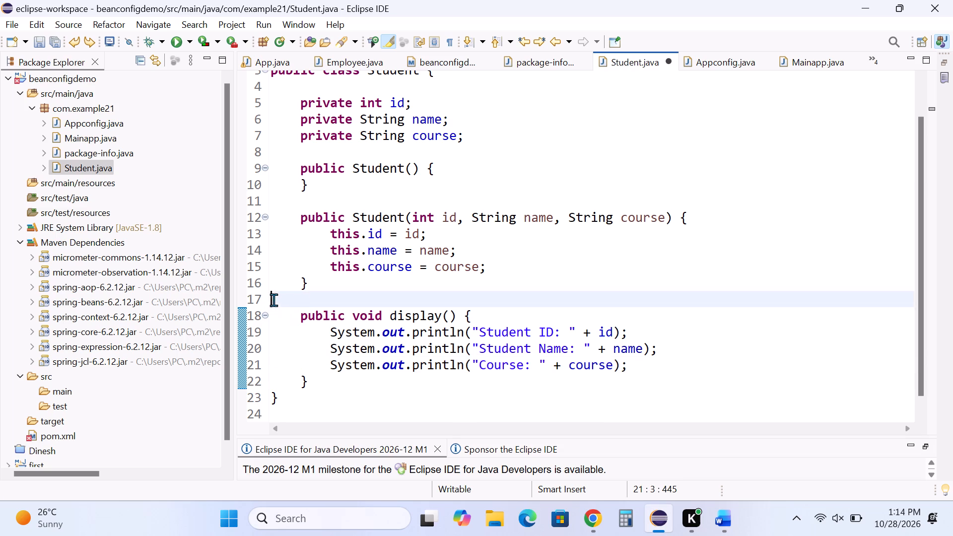
pyautogui.moveTo(273, 300); pyautogui.dragTo(302, 319)
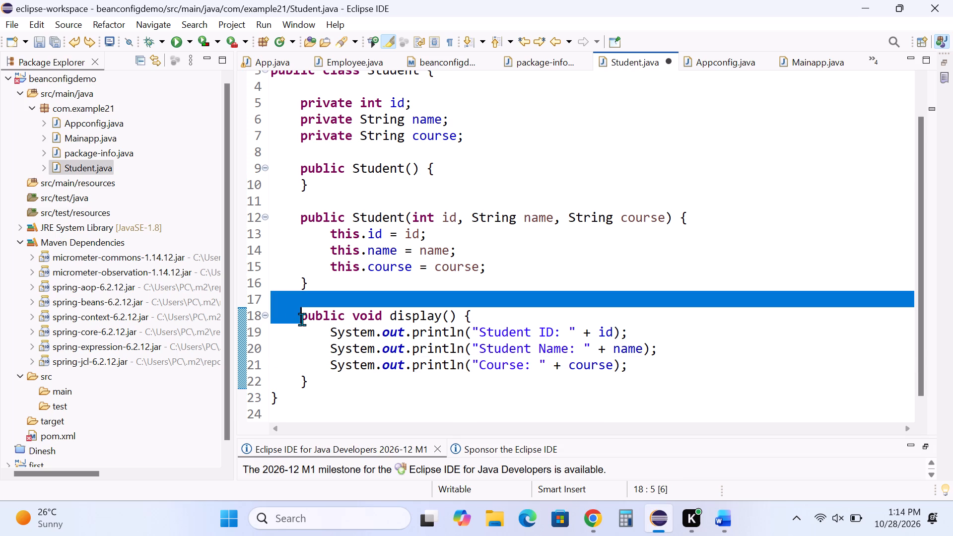
pyautogui.press('BackSpace')
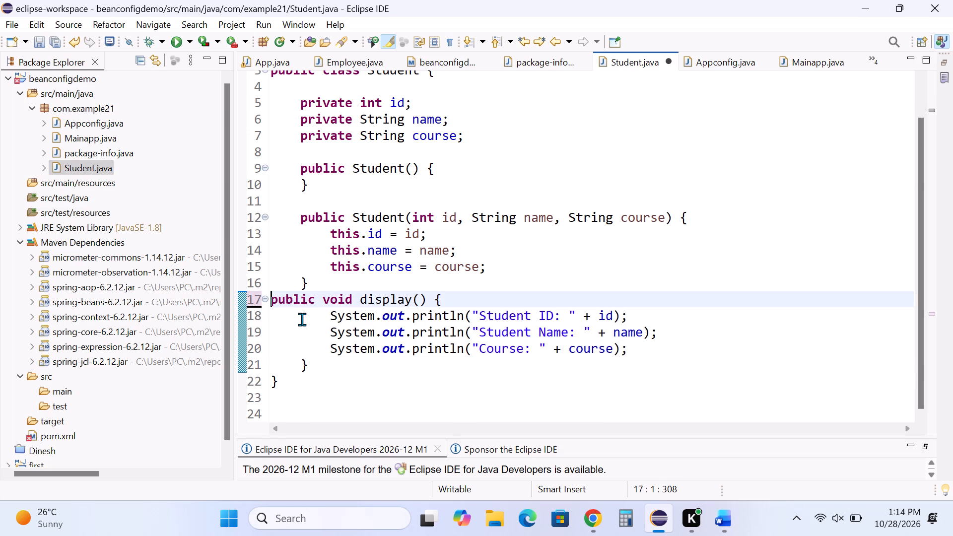
pyautogui.press('Tab')
# Delete the empty first line above the package statement in Student.java.
pyautogui.scroll(-1, 414, 374)
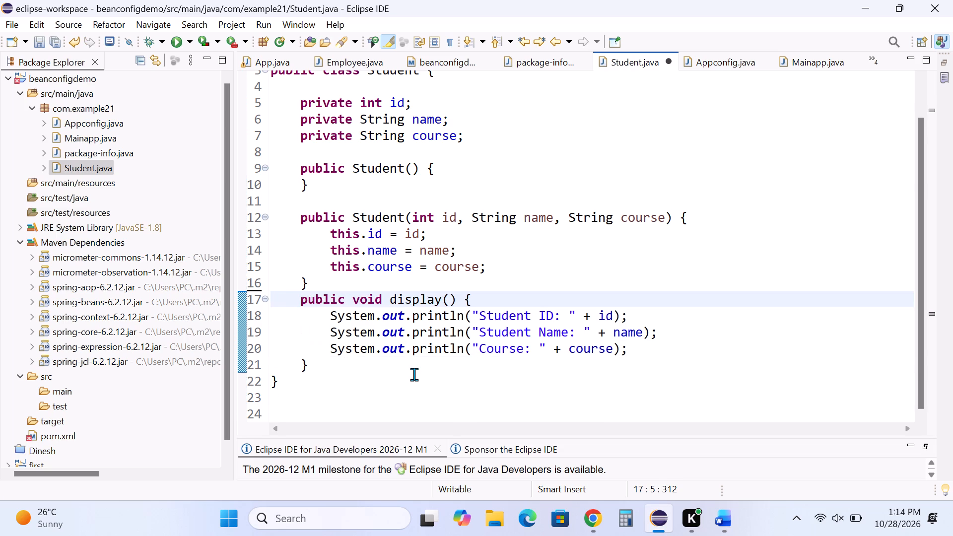
pyautogui.scroll(2, 414, 374)
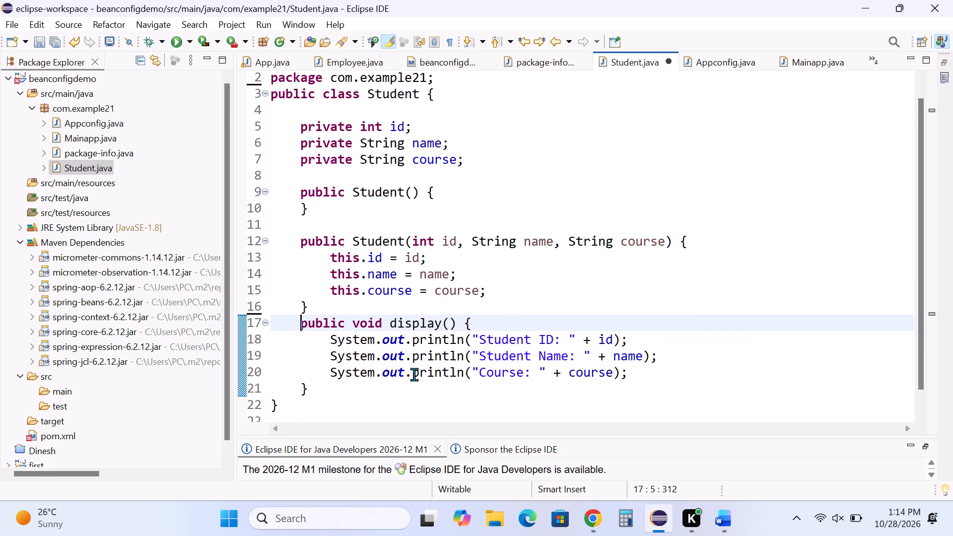
pyautogui.scroll(1, 414, 374)
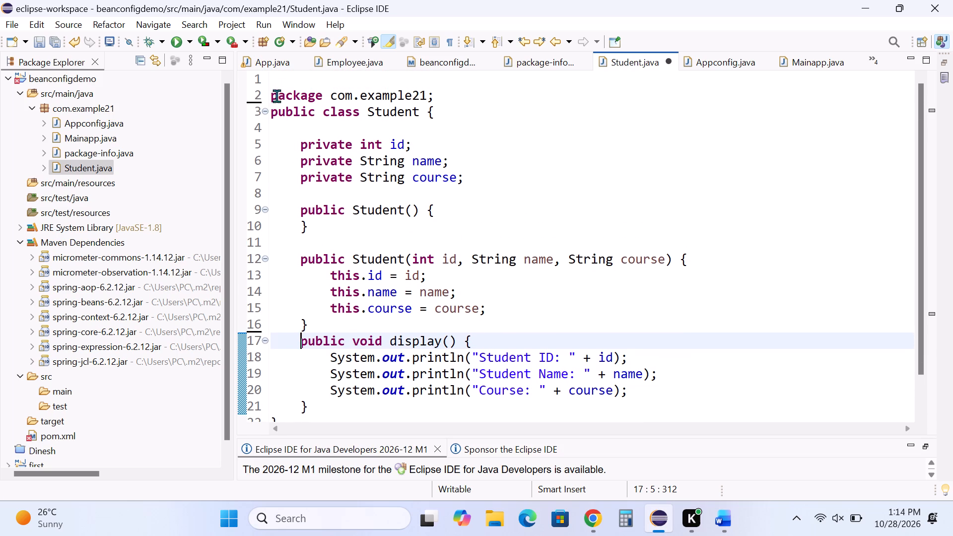
pyautogui.click(272, 98)
pyautogui.press('BackSpace')
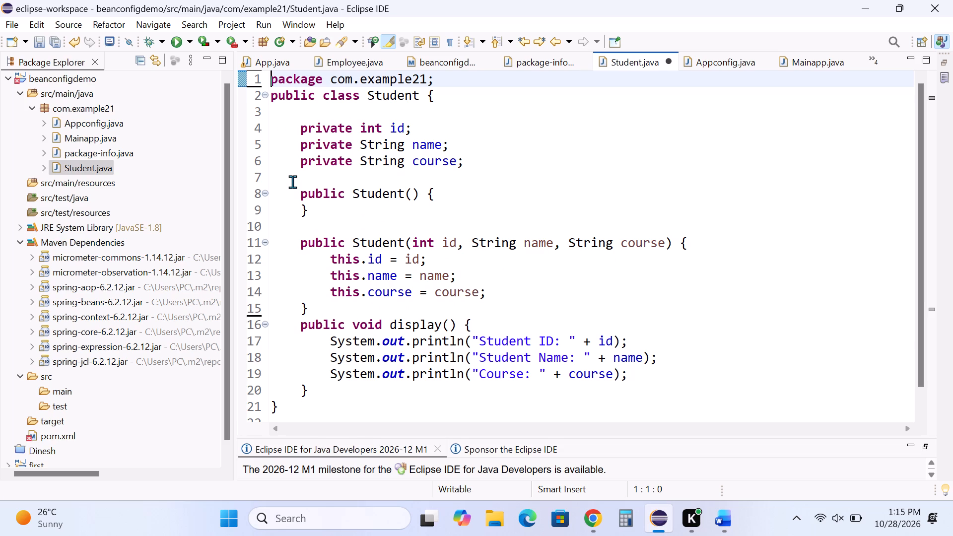
# Capture a full-width screenshot of the Eclipse window from the title bar down to the end of the Student.java code.
pyautogui.press('Print')
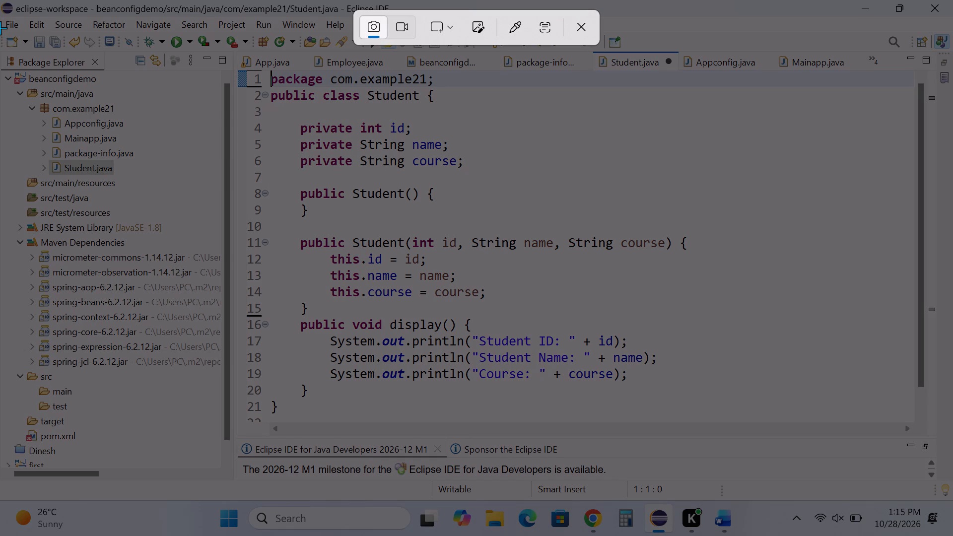
pyautogui.moveTo(0, 0); pyautogui.dragTo(678, 148)
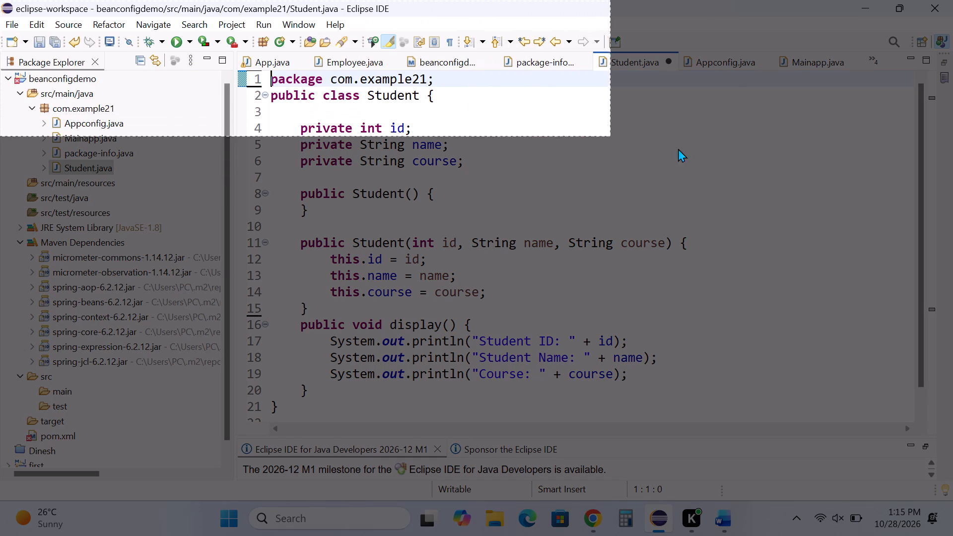
pyautogui.moveTo(678, 148); pyautogui.dragTo(942, 355)
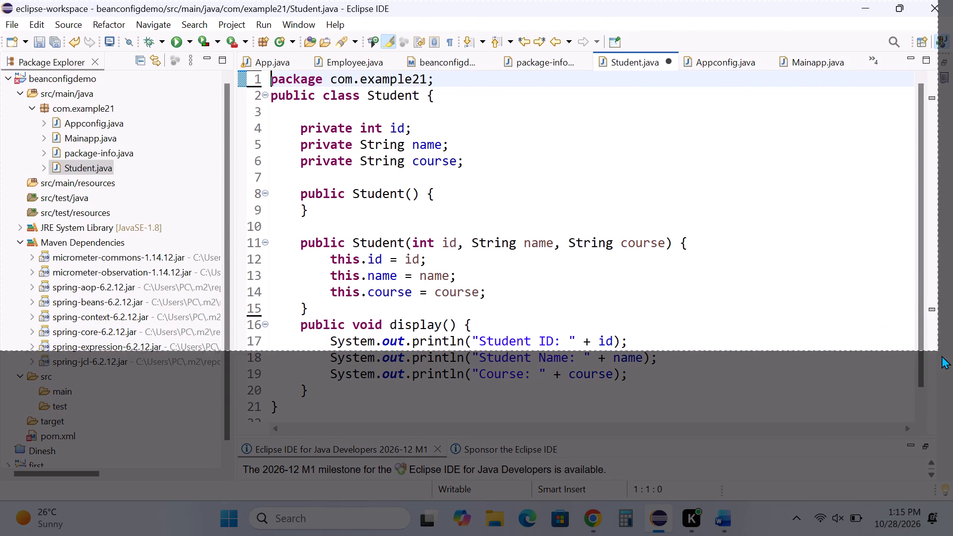
pyautogui.moveTo(942, 355); pyautogui.dragTo(951, 424)
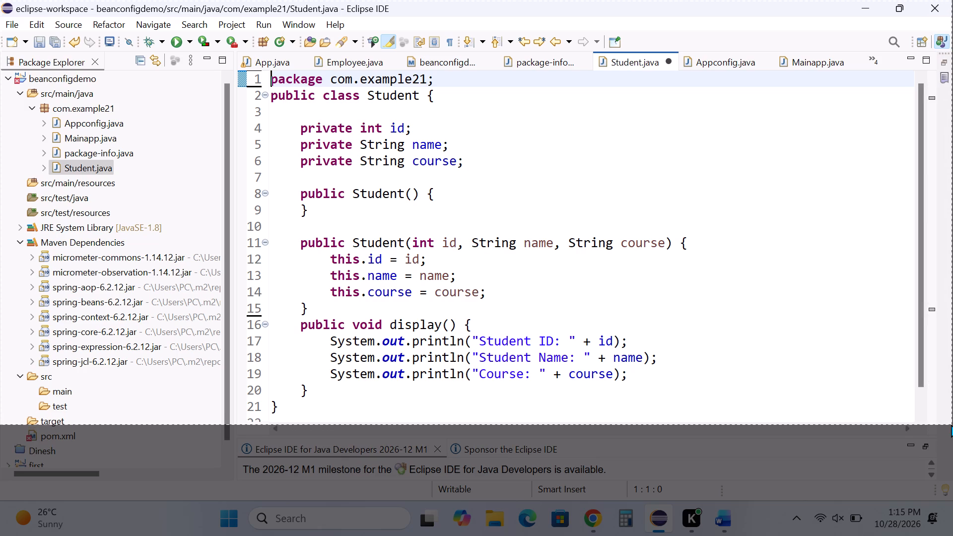
pyautogui.moveTo(951, 424); pyautogui.dragTo(952, 436)
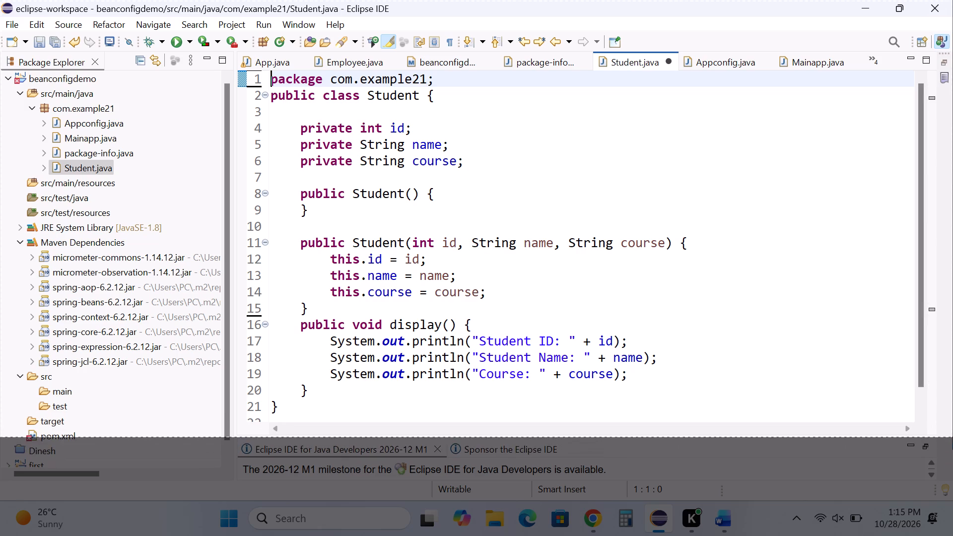
pyautogui.moveTo(952, 436); pyautogui.dragTo(952, 437)
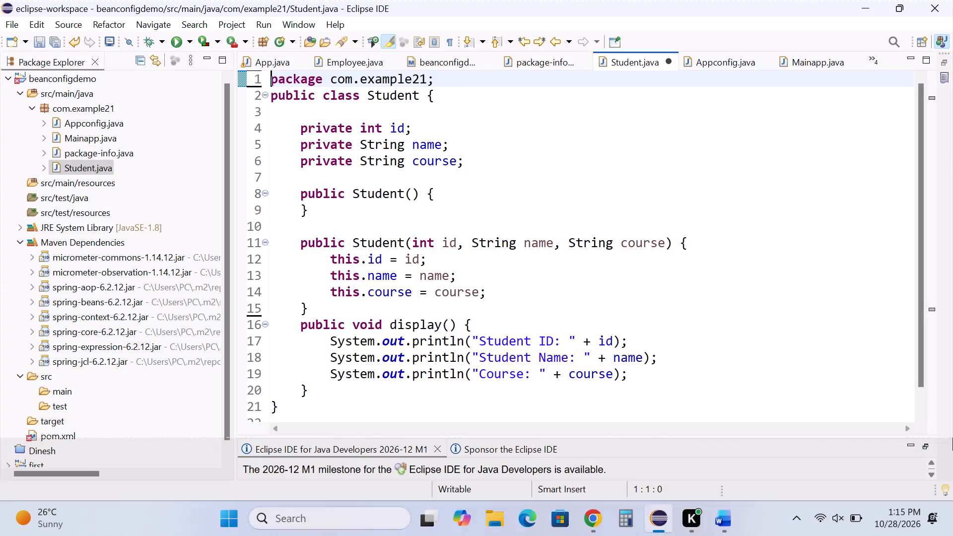
# Switch to Word and add the label "# Student.java :" below the package-info screenshot, leaving a blank line between them and a new line after it.
pyautogui.click(714, 522)
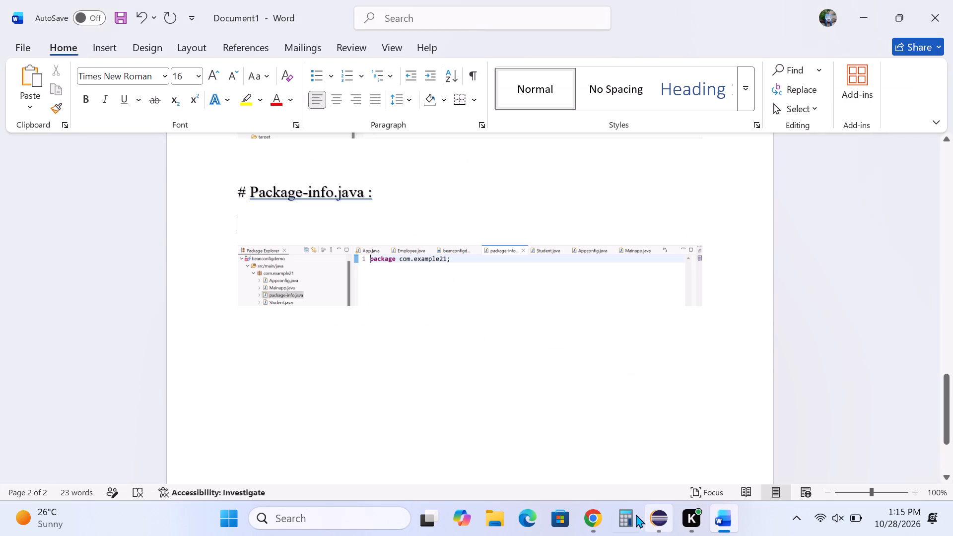
pyautogui.click(654, 515)
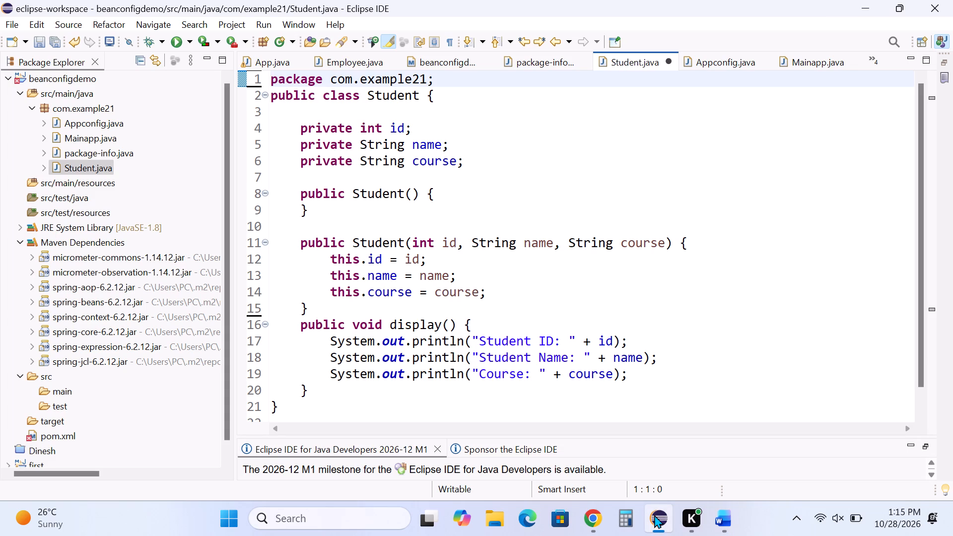
pyautogui.click(716, 521)
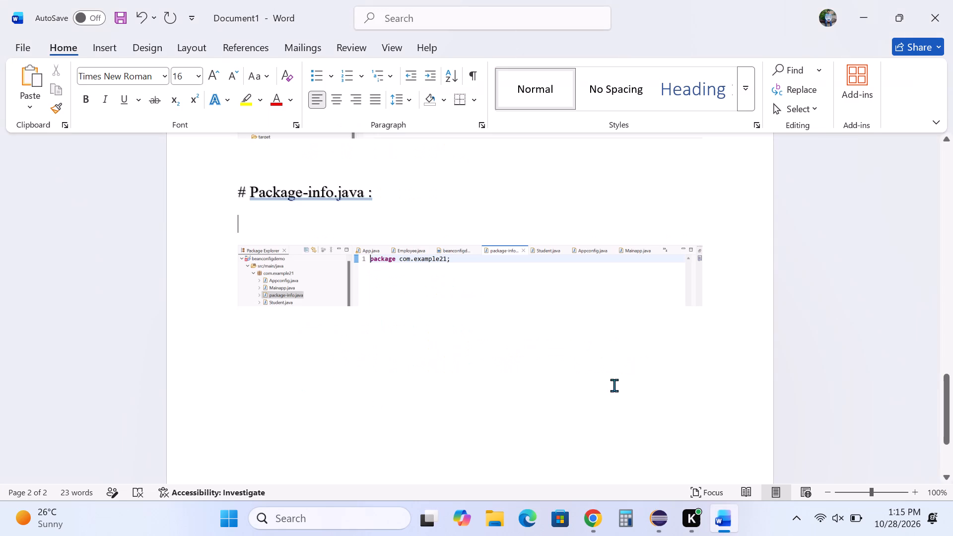
pyautogui.click(726, 306)
pyautogui.press('Return')
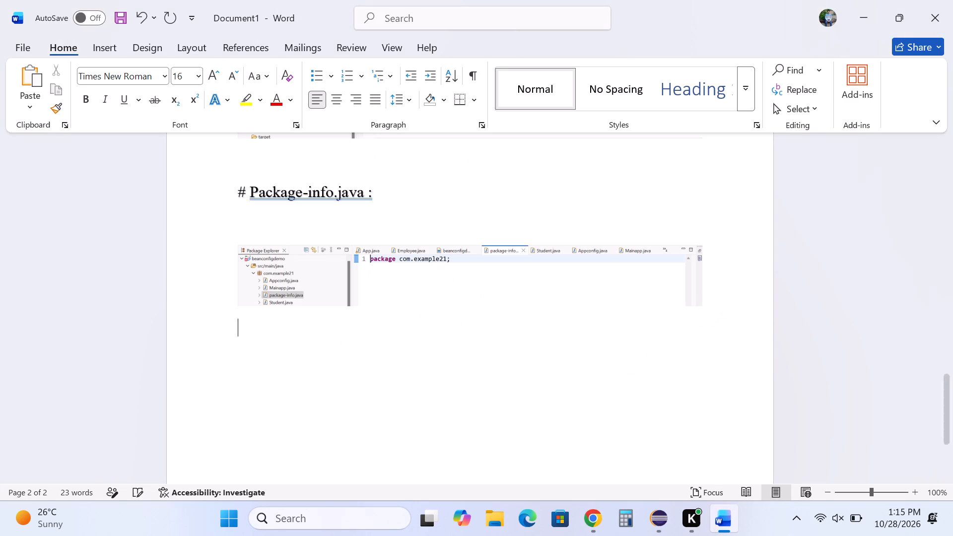
pyautogui.press('Return')
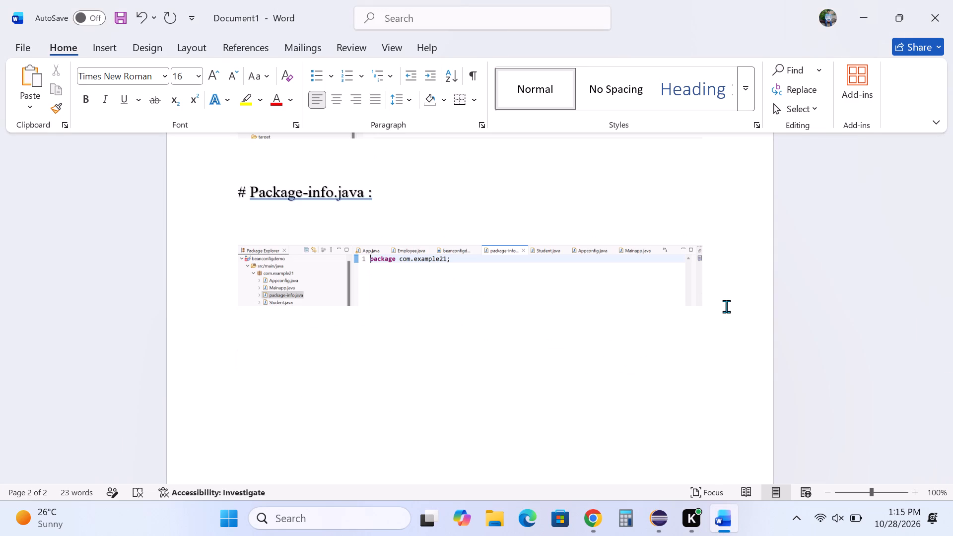
pyautogui.write('#')
pyautogui.press('space')
pyautogui.write('Student')
pyautogui.press('.')
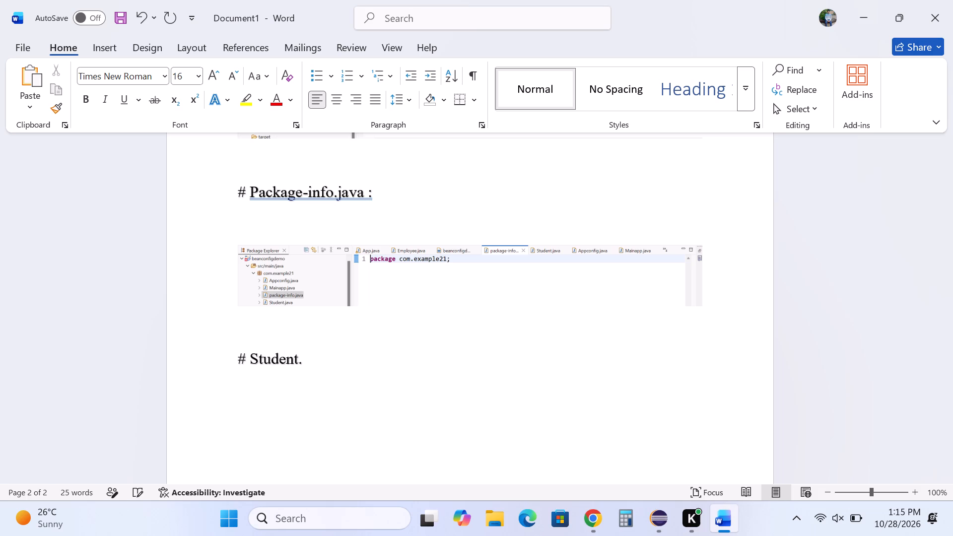
pyautogui.write('jav')
pyautogui.press('space')
pyautogui.press('BackSpace')
pyautogui.write('a')
pyautogui.press('space')
pyautogui.write(':')
pyautogui.press('space')
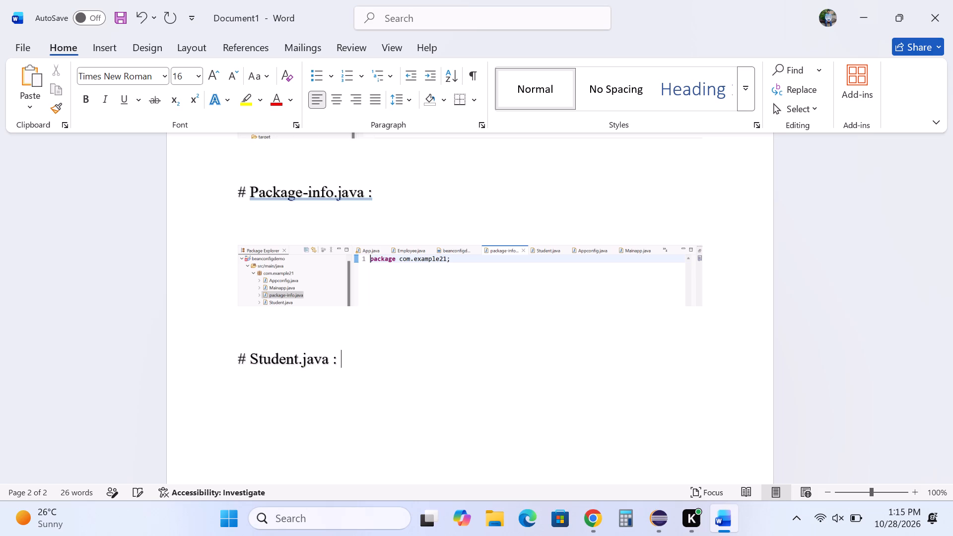
pyautogui.press('Return')
# Paste the captured Student.java screenshot on the line below the "# Student.java :" label.
pyautogui.hotkey('ctrl', 'v')
# Insert blank lines before the "# Student.java :" label to move it onto page 3, directly above its screenshot.
pyautogui.scroll(1, 624, 282)
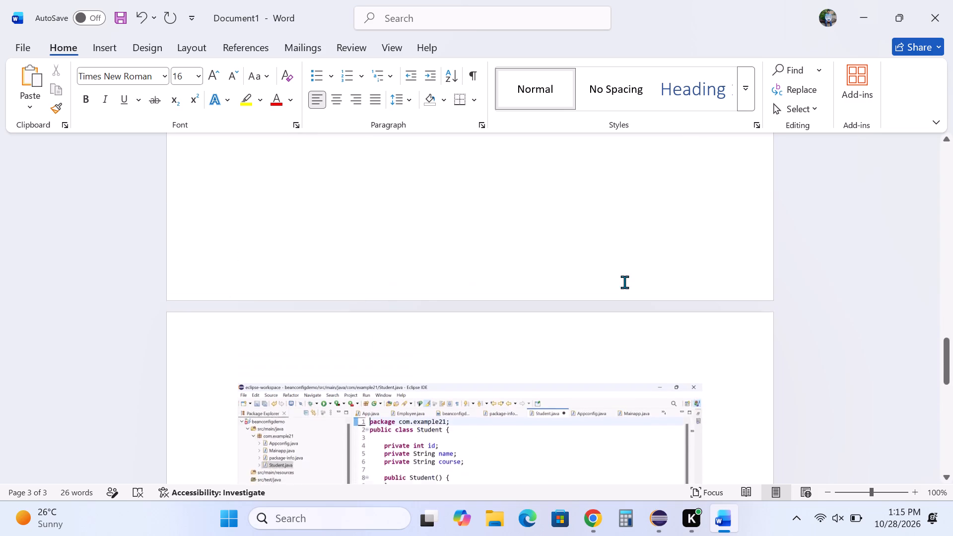
pyautogui.scroll(3, 624, 282)
pyautogui.scroll(-1, 624, 282)
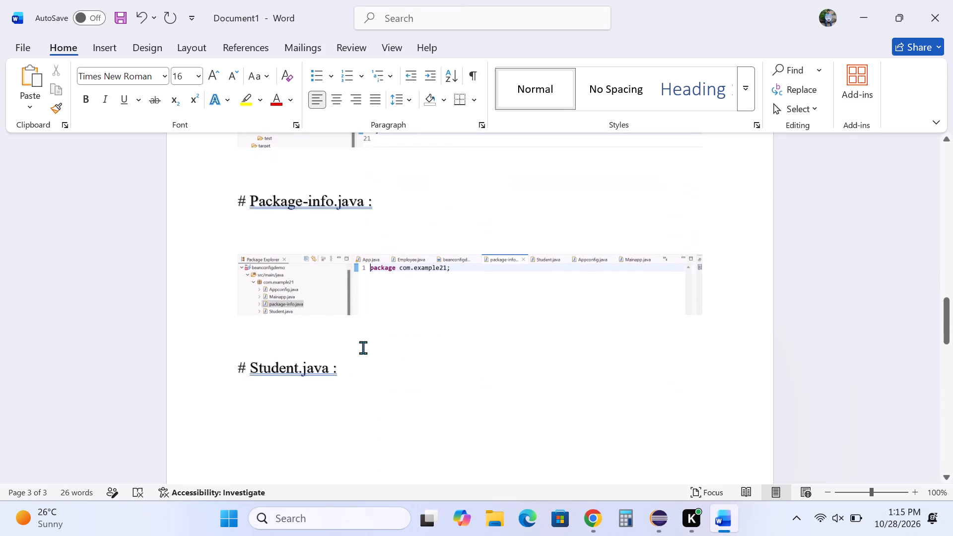
pyautogui.click(234, 367)
pyautogui.press('Return')
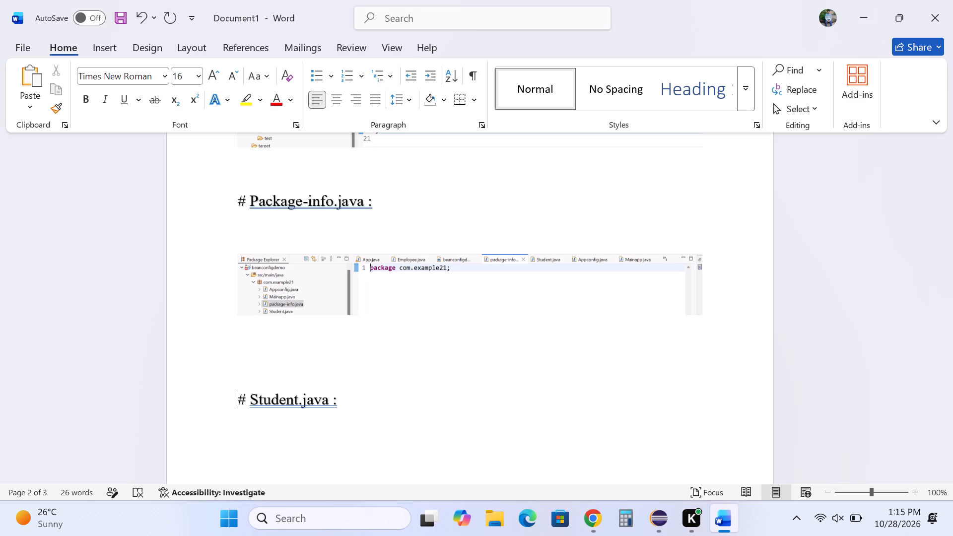
pyautogui.hscroll(1, 234, 367)
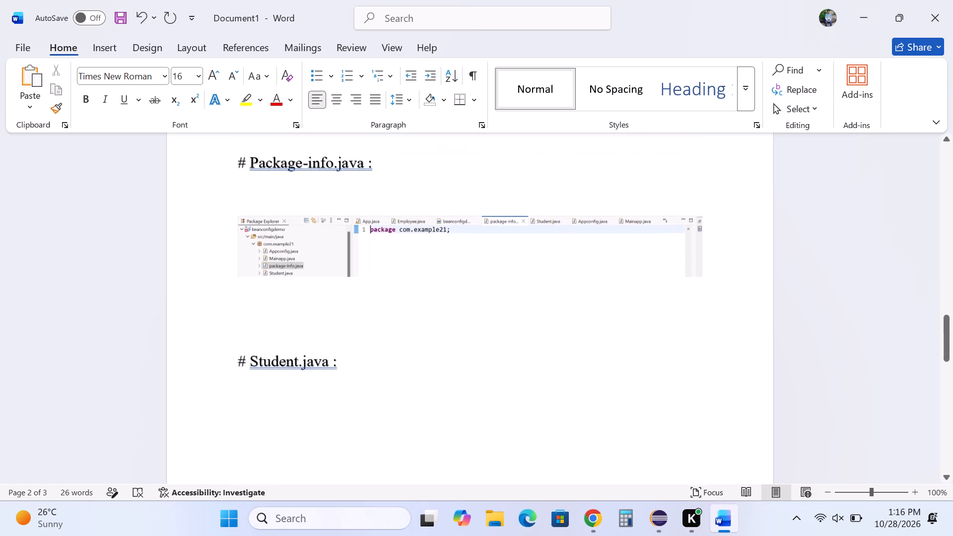
pyautogui.scroll(-2, 234, 367)
pyautogui.scroll(1, 234, 367)
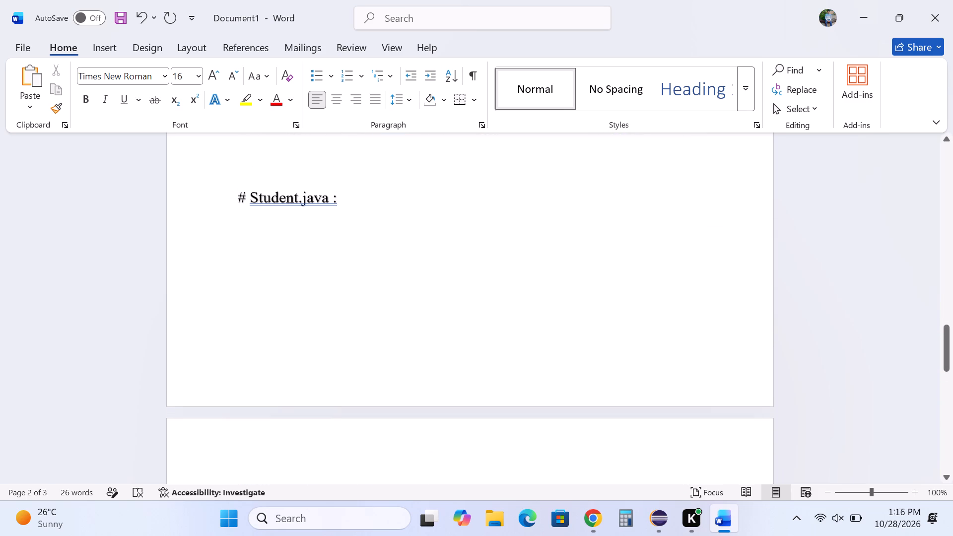
pyautogui.press('Return')
pyautogui.press('Return')
pyautogui.press('Return')
pyautogui.press('Return')
pyautogui.press('Return')
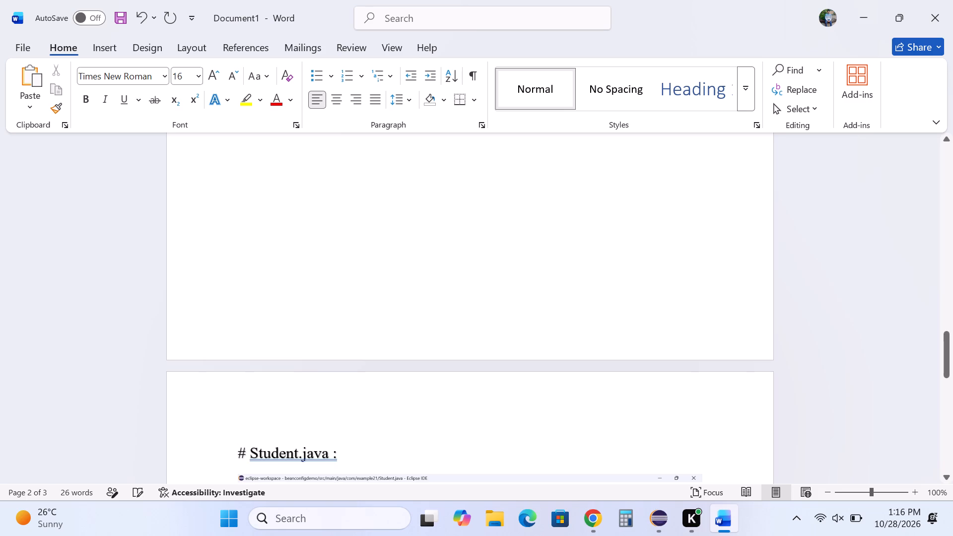
# Remove three blank lines above the "# Student.java :" label.
pyautogui.scroll(-1, 228, 193)
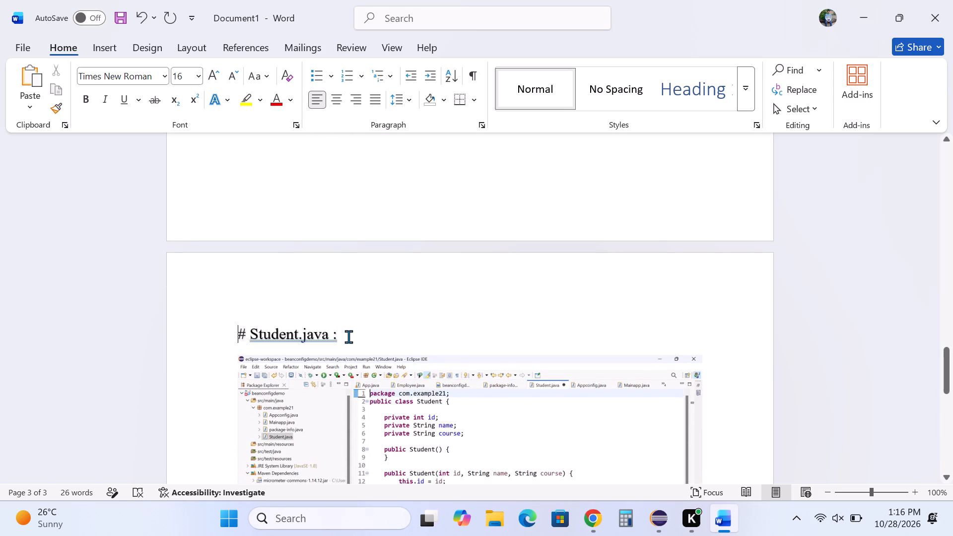
pyautogui.press('BackSpace')
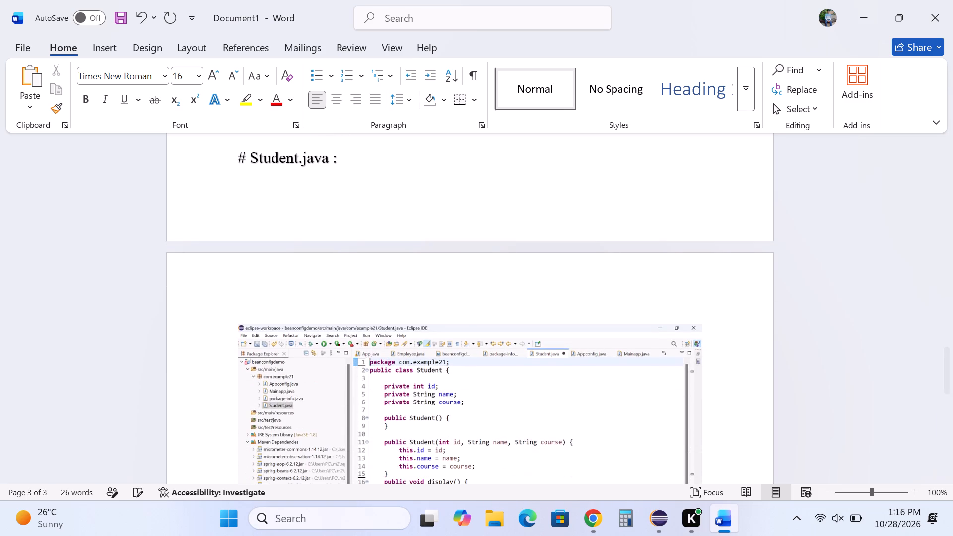
pyautogui.scroll(3, 238, 335)
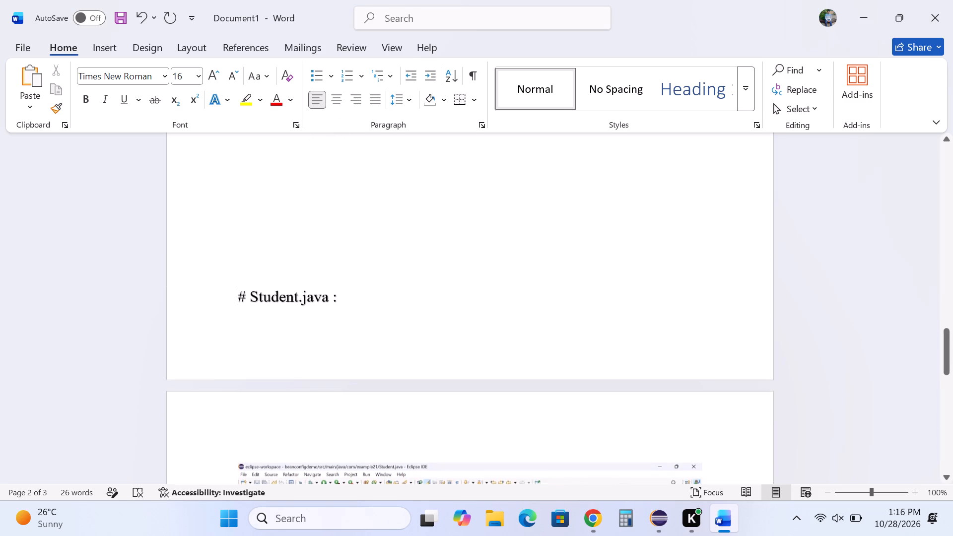
pyautogui.scroll(1, 238, 335)
pyautogui.press('BackSpace')
pyautogui.press('BackSpace')
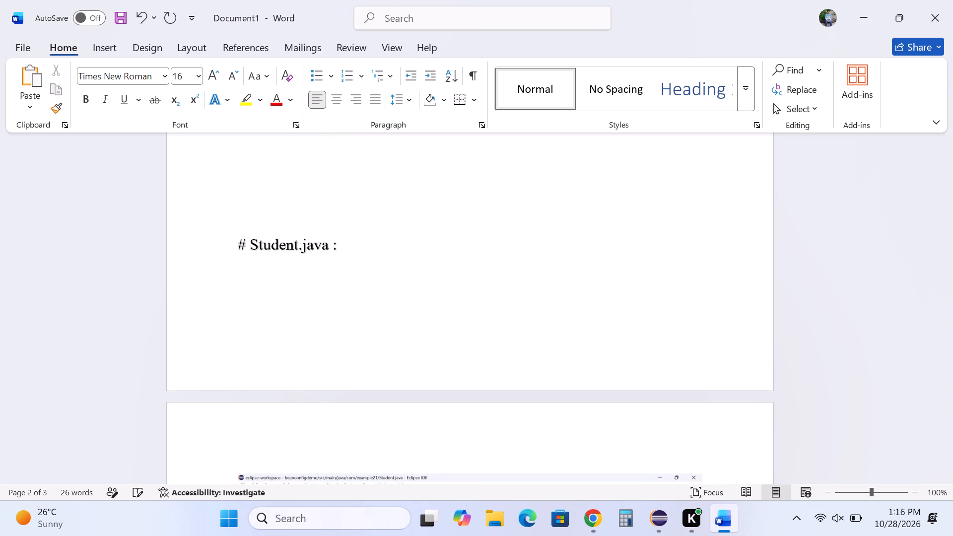
# Add one more blank line between the "# Mainapp.java :" label and its screenshot.
pyautogui.scroll(6, 238, 335)
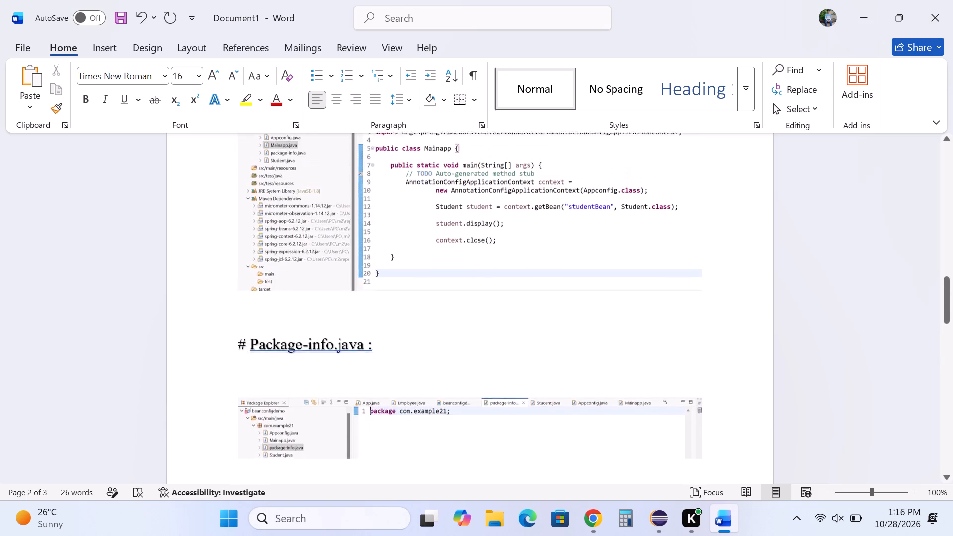
pyautogui.scroll(3, 238, 335)
pyautogui.scroll(-2, 238, 335)
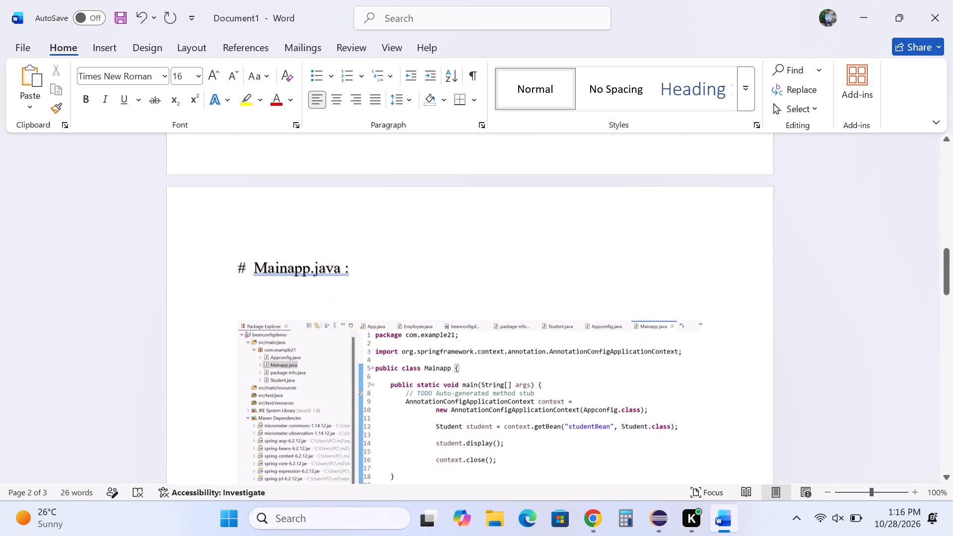
pyautogui.scroll(-1, 238, 335)
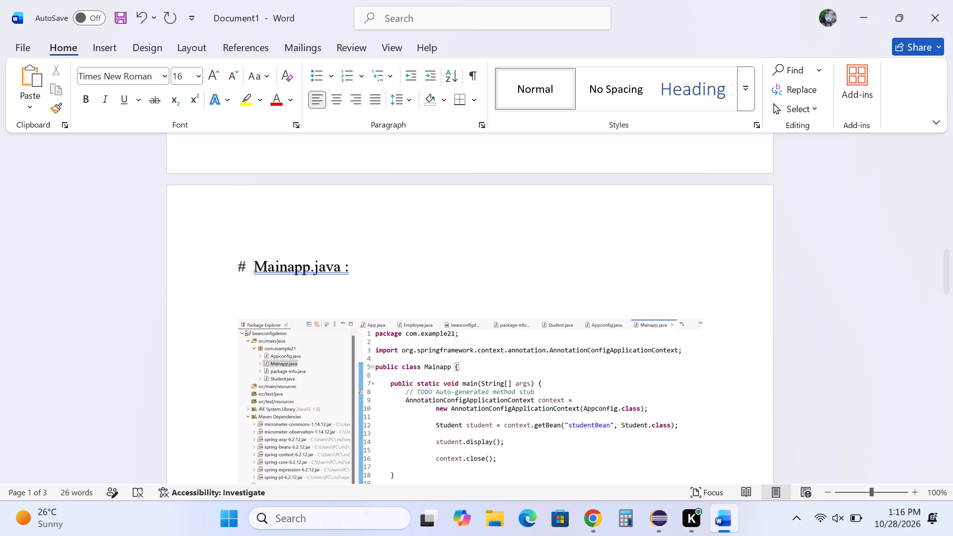
pyautogui.scroll(-3, 238, 335)
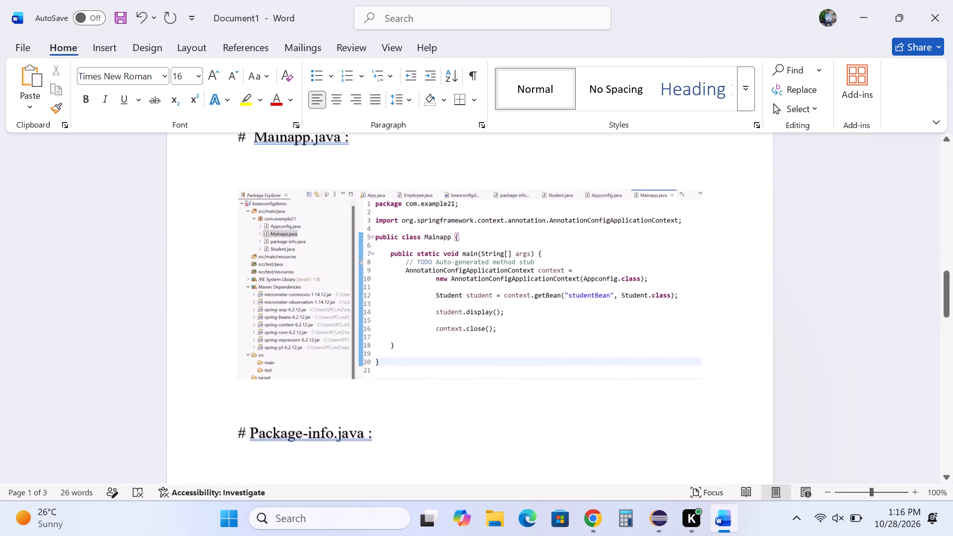
pyautogui.scroll(-3, 238, 335)
pyautogui.scroll(1, 238, 335)
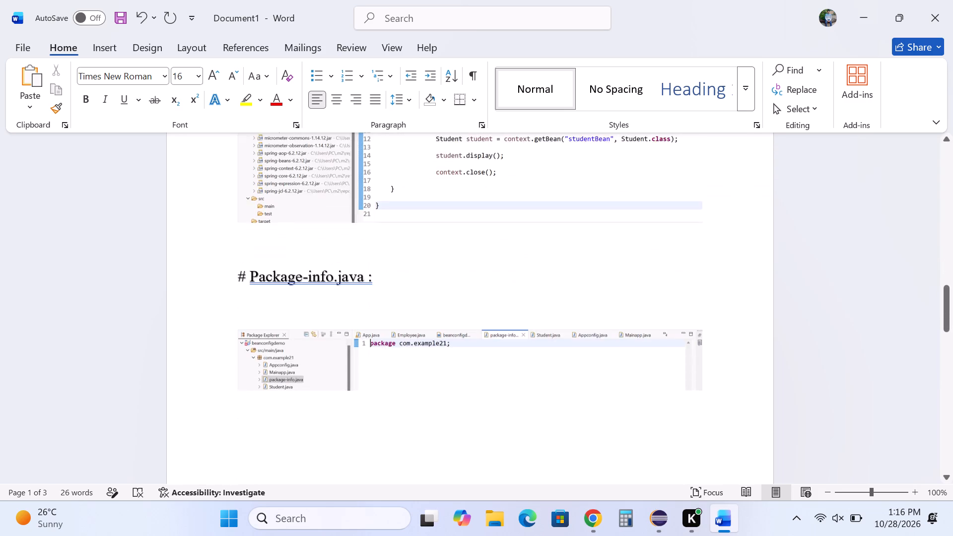
pyautogui.scroll(3, 238, 335)
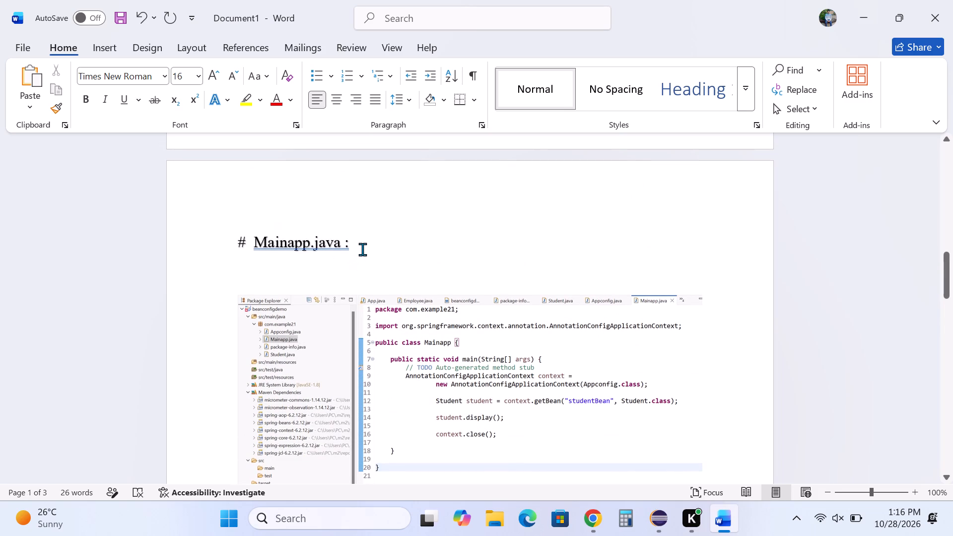
pyautogui.click(355, 242)
pyautogui.press('Return')
# Insert two blank lines above the "# Package-info.java :" label to separate it further from the Mainapp screenshot.
pyautogui.scroll(-4, 355, 242)
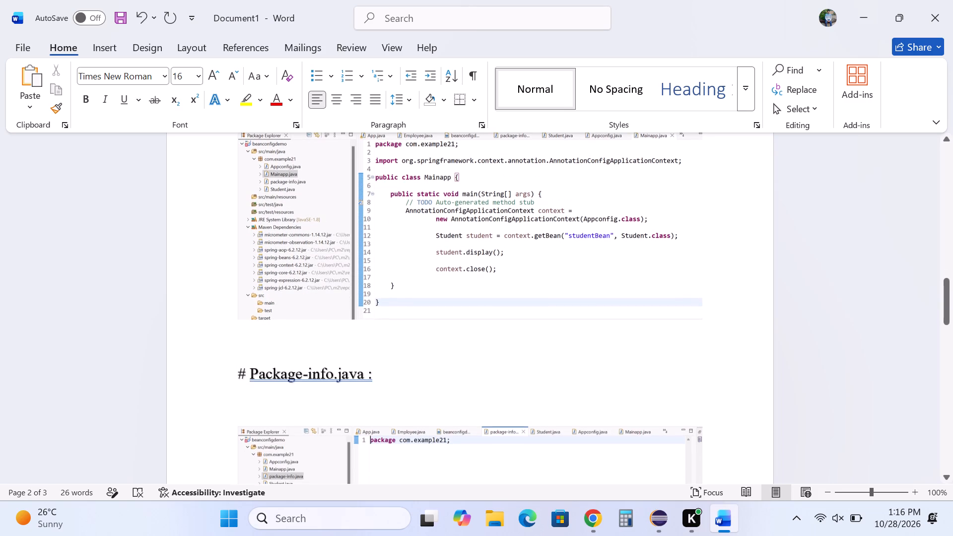
pyautogui.moveTo(227, 374); pyautogui.dragTo(236, 370)
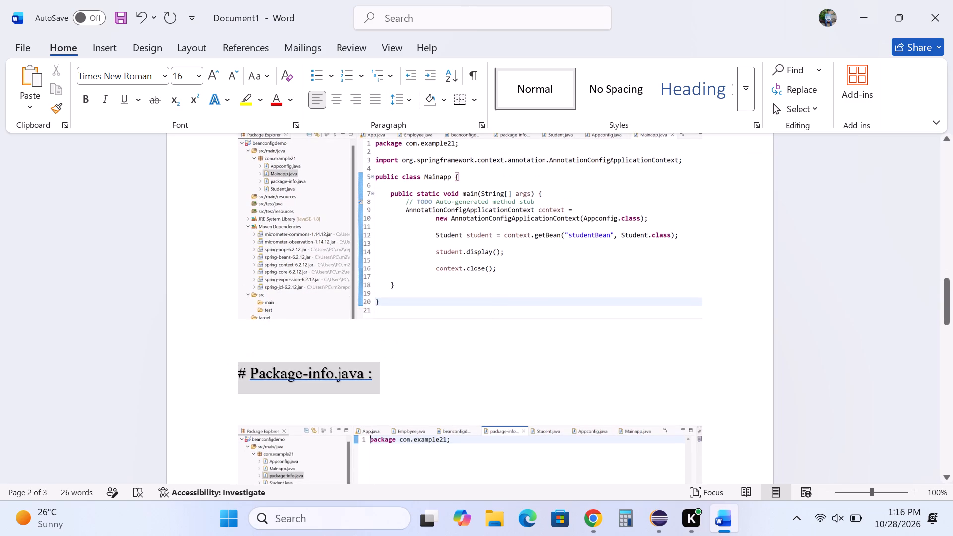
pyautogui.moveTo(236, 370); pyautogui.dragTo(241, 372)
pyautogui.click(220, 374)
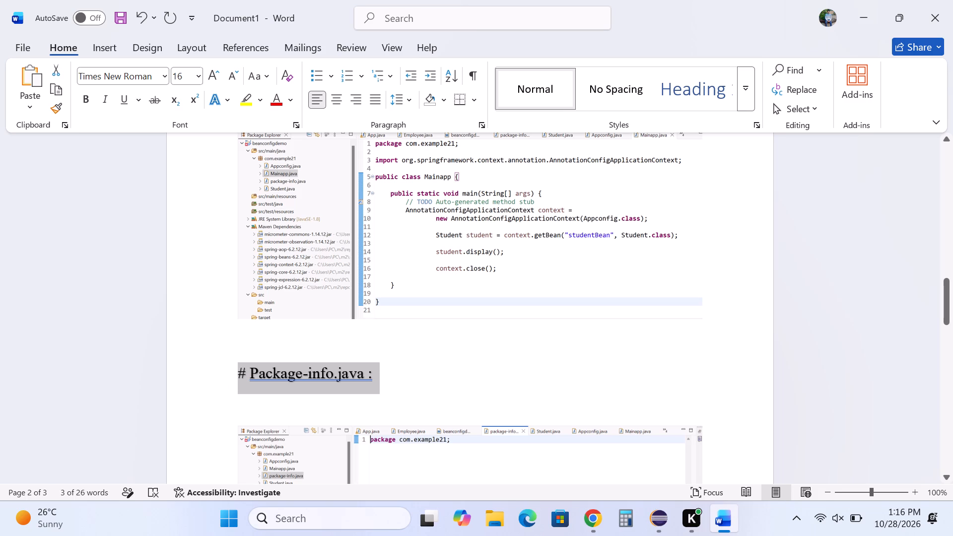
pyautogui.click(180, 377)
pyautogui.click(187, 415)
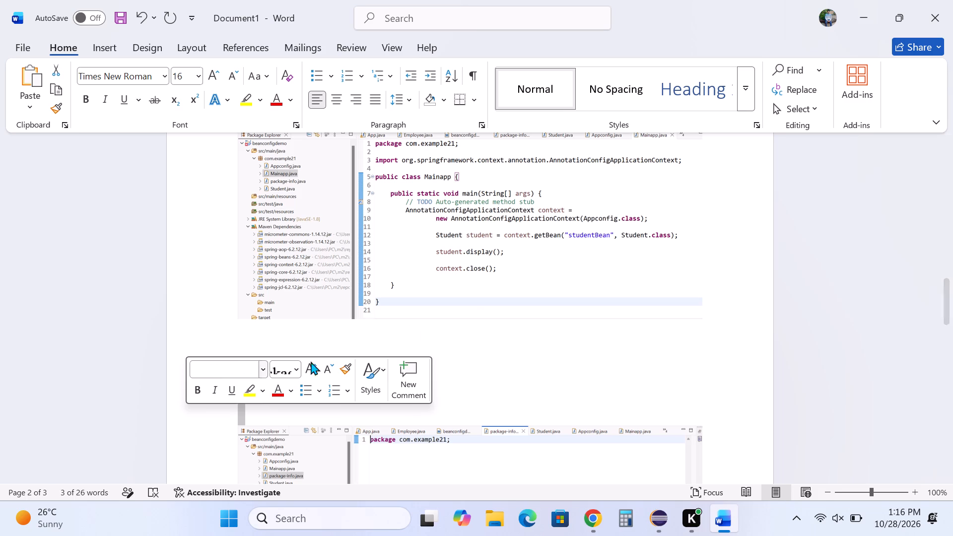
pyautogui.click(563, 314)
pyautogui.click(235, 374)
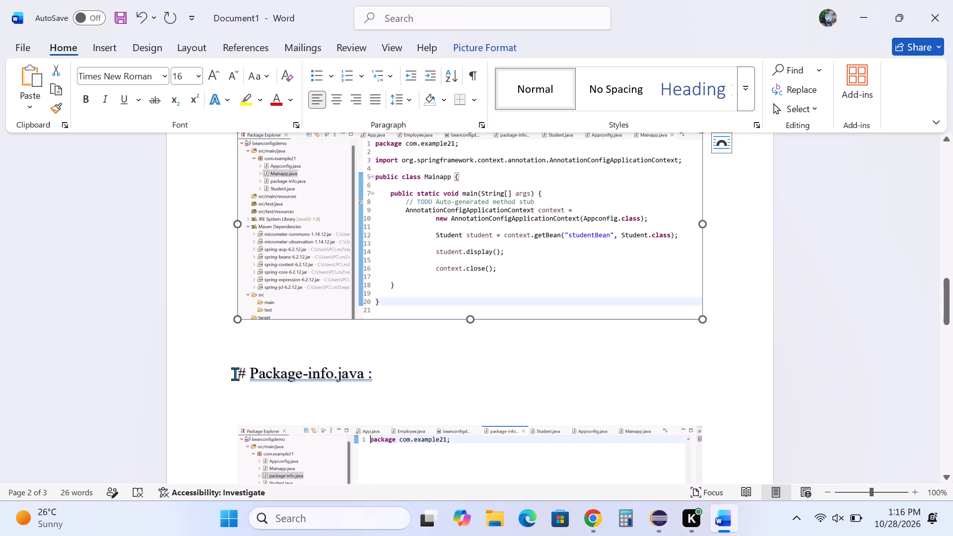
pyautogui.press('Return')
pyautogui.press('Return')
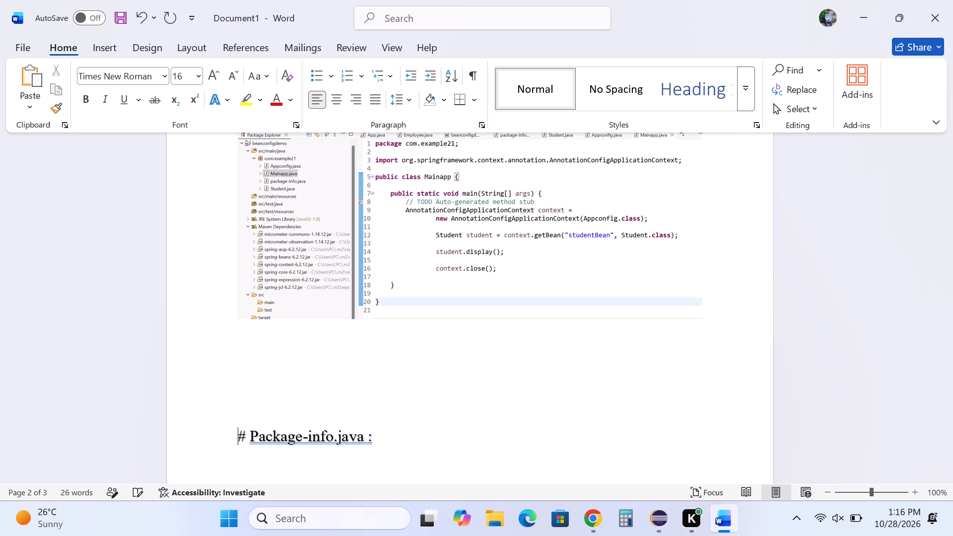
# Add one more blank line between the "# Package-info.java :" label and its screenshot.
pyautogui.scroll(-4, 235, 374)
pyautogui.hscroll(1, 235, 374)
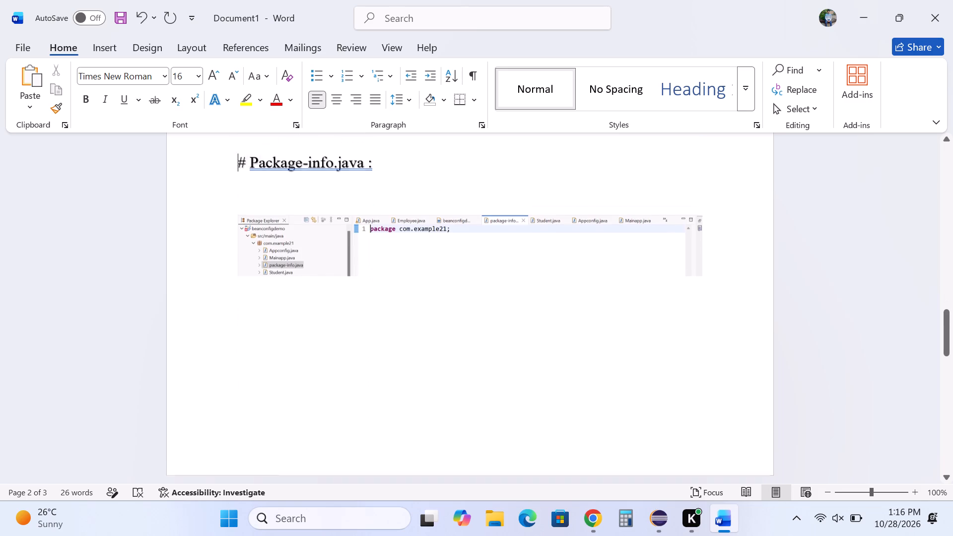
pyautogui.hscroll(1, 235, 374)
pyautogui.scroll(1, 235, 374)
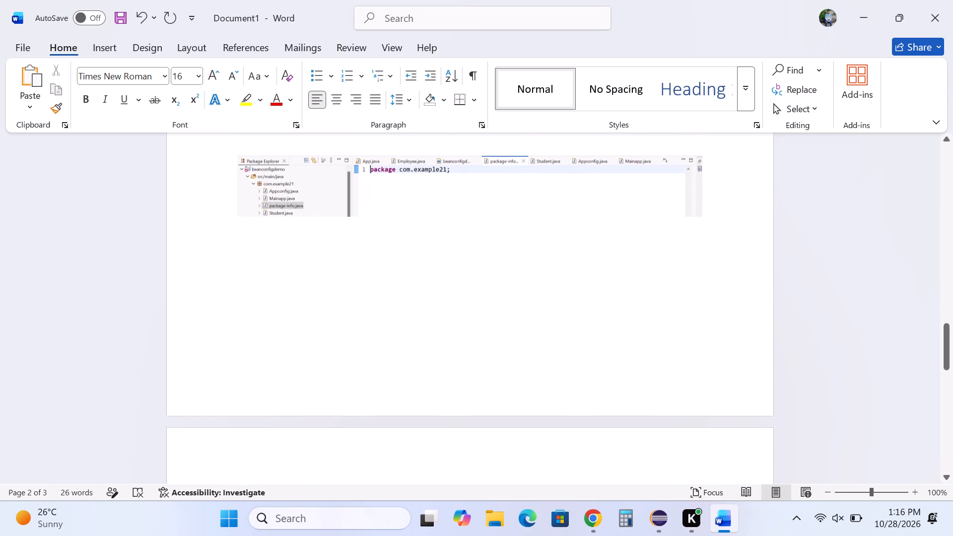
pyautogui.scroll(1, 235, 374)
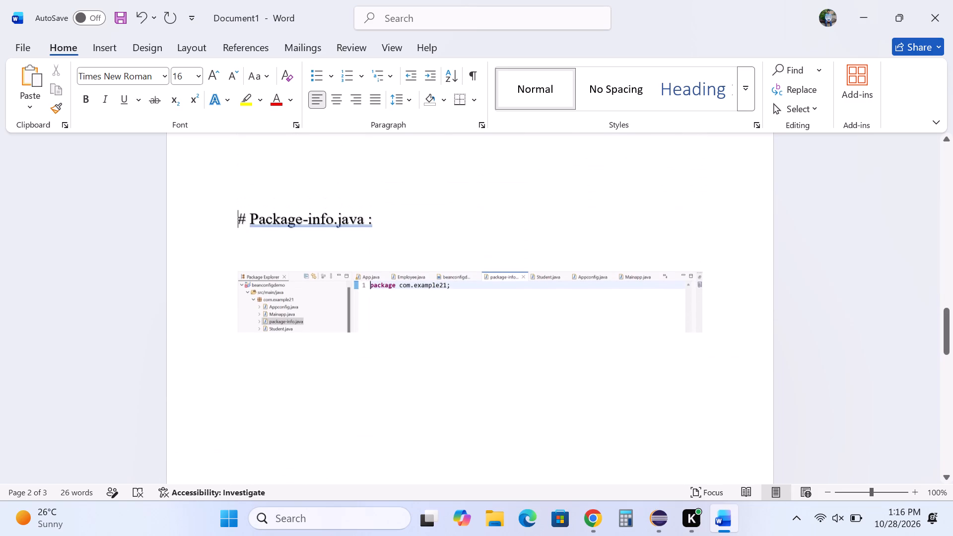
pyautogui.scroll(1, 235, 374)
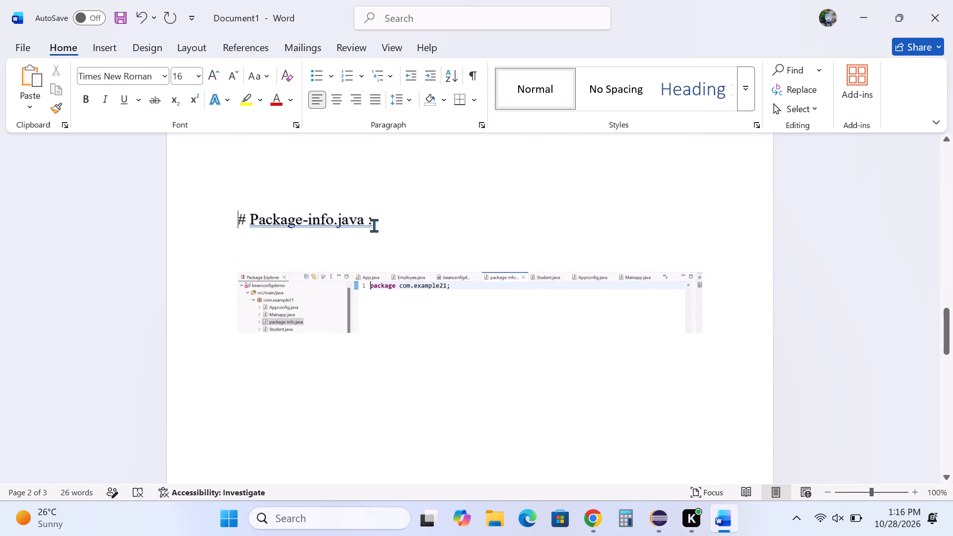
pyautogui.click(377, 225)
pyautogui.press('Return')
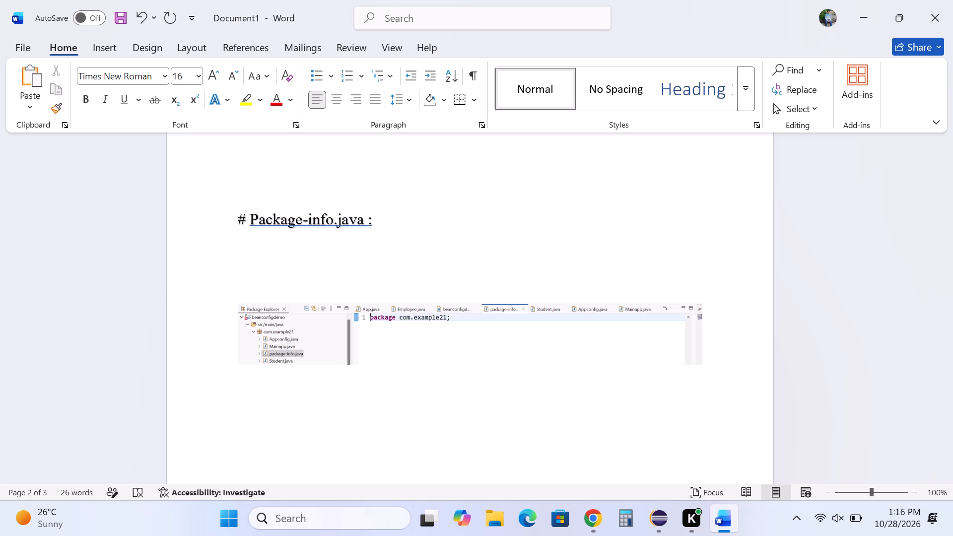
# Move the "# Student.java :" label up to the first line of page 3, with one blank line between it and its screenshot.
pyautogui.scroll(-5, 377, 225)
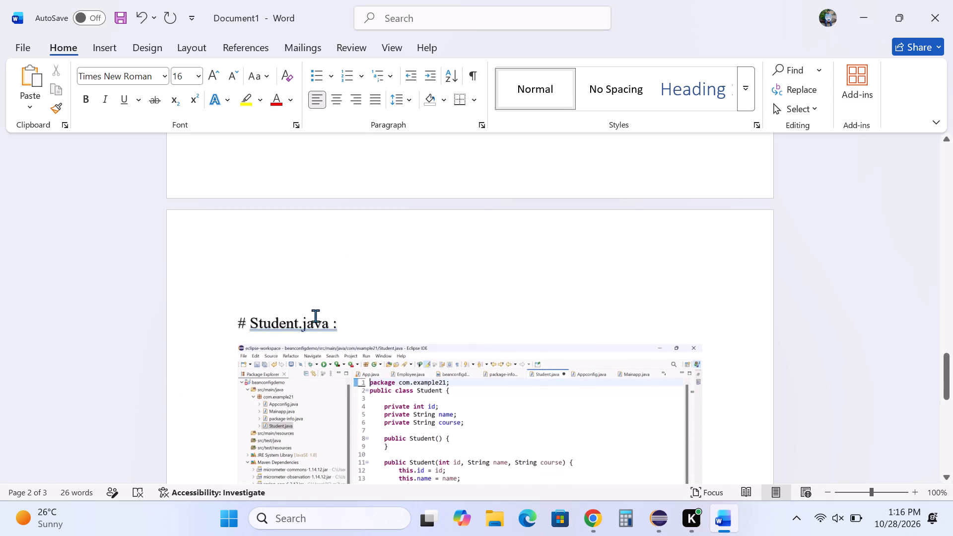
pyautogui.click(343, 327)
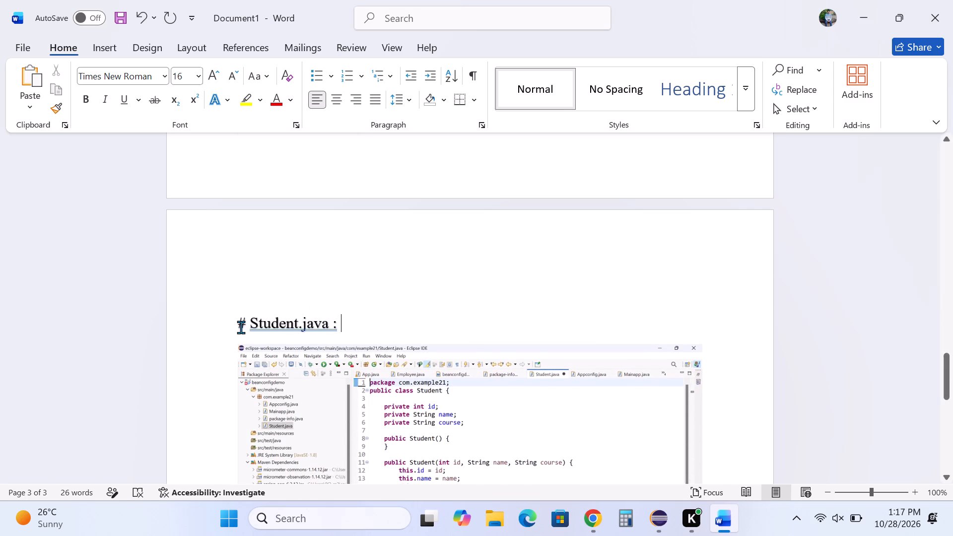
pyautogui.click(238, 327)
pyautogui.press('BackSpace')
pyautogui.press('BackSpace')
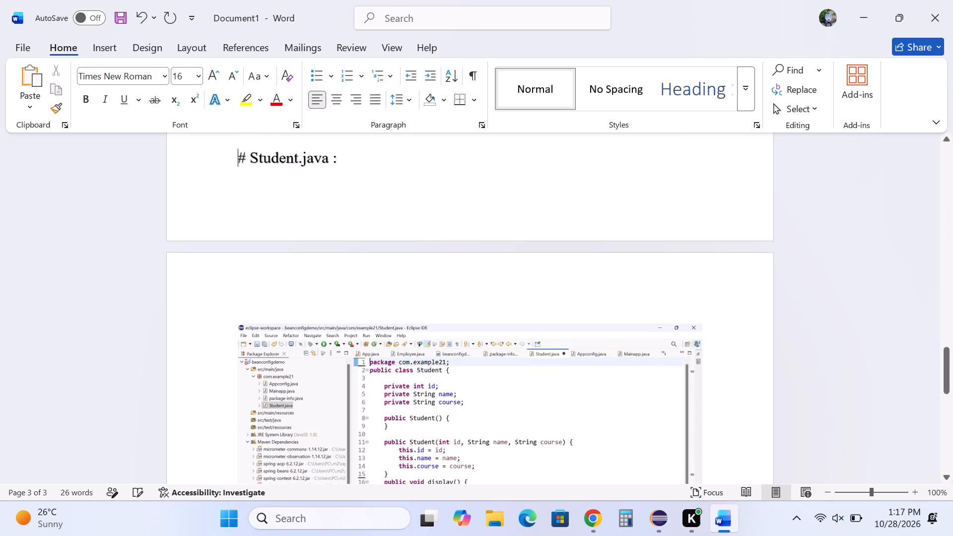
pyautogui.press('Return')
pyautogui.click(342, 336)
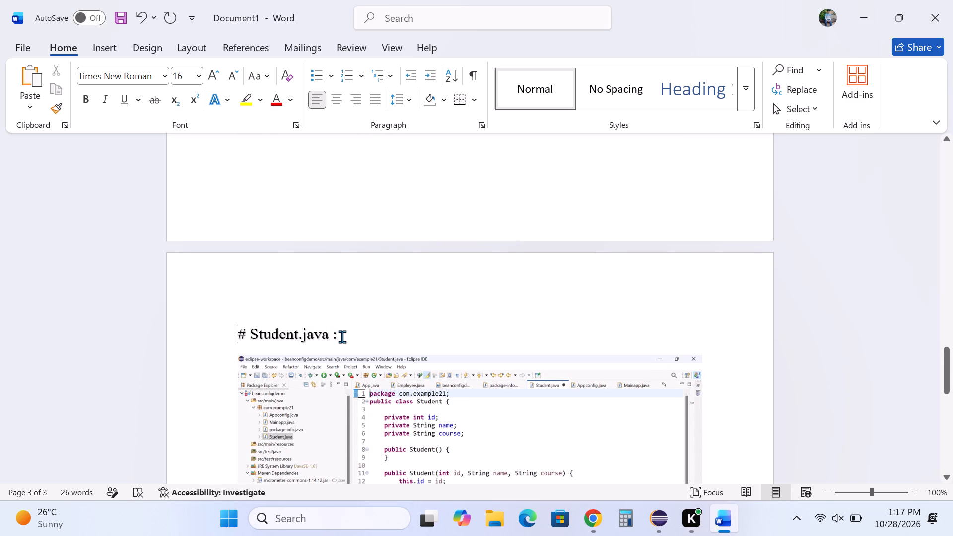
pyautogui.press('Return')
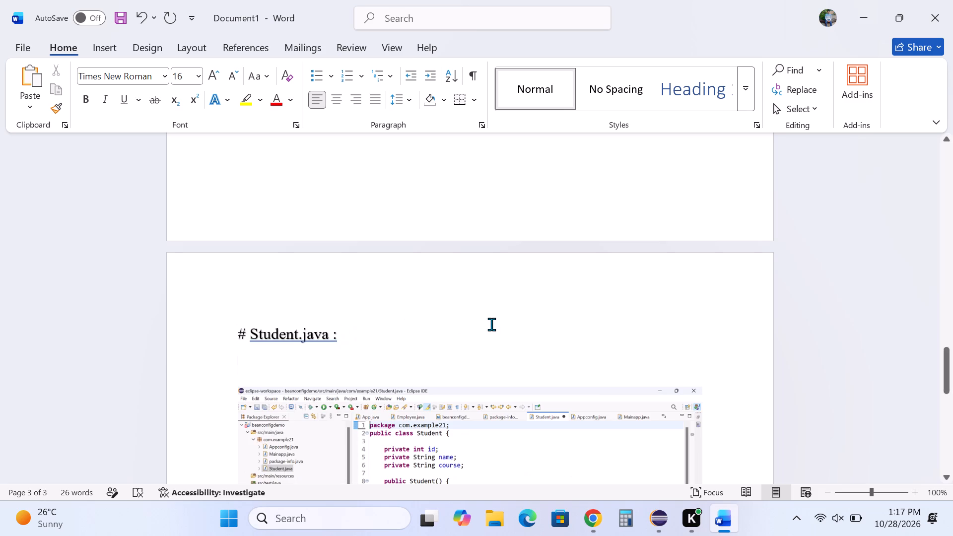
# Add two new lines below the Student.java screenshot on page 3.
pyautogui.scroll(-4, 491, 324)
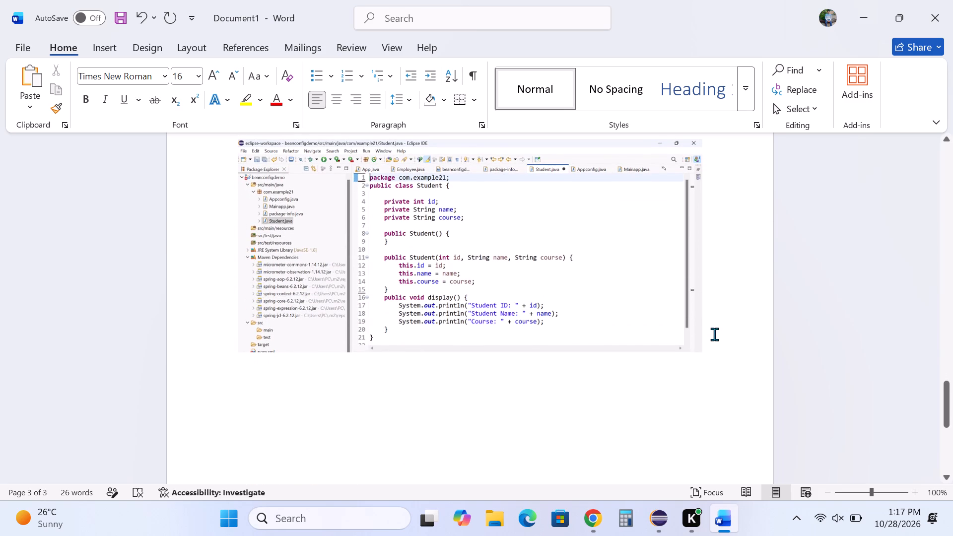
pyautogui.click(714, 334)
pyautogui.press('Return')
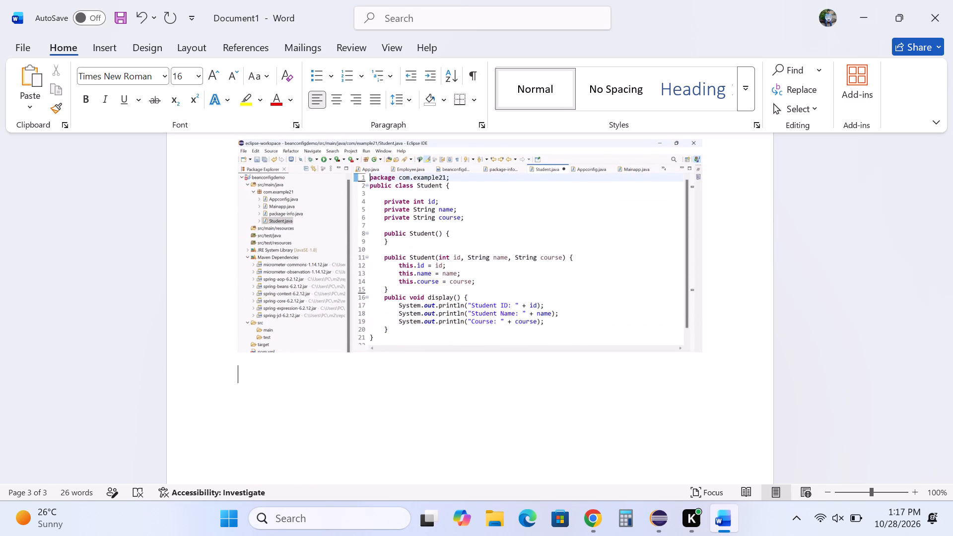
pyautogui.press('Return')
# Switch to Eclipse and open the pom.xml file of the beanconfigdemo project.
pyautogui.scroll(3, 614, 350)
pyautogui.hscroll(1, 614, 350)
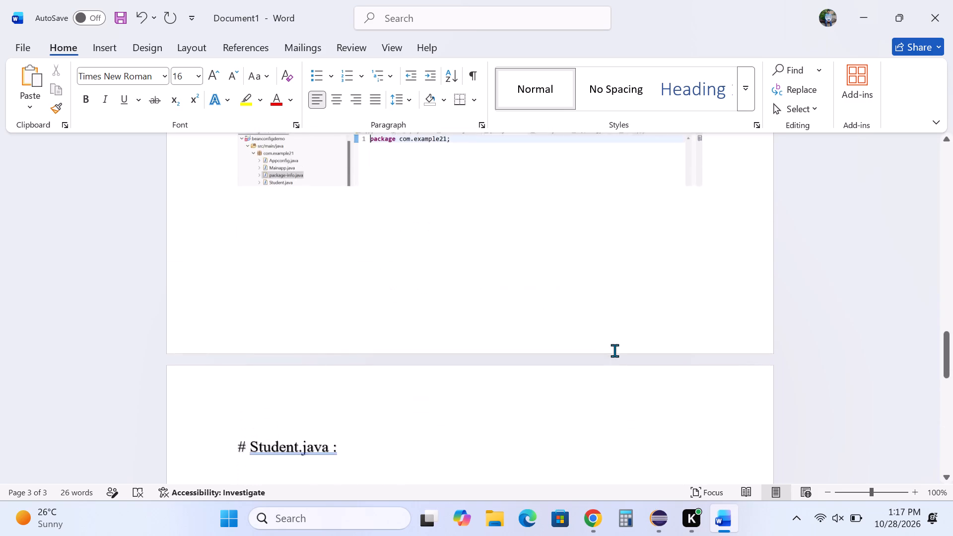
pyautogui.hscroll(1, 614, 350)
pyautogui.scroll(-4, 614, 350)
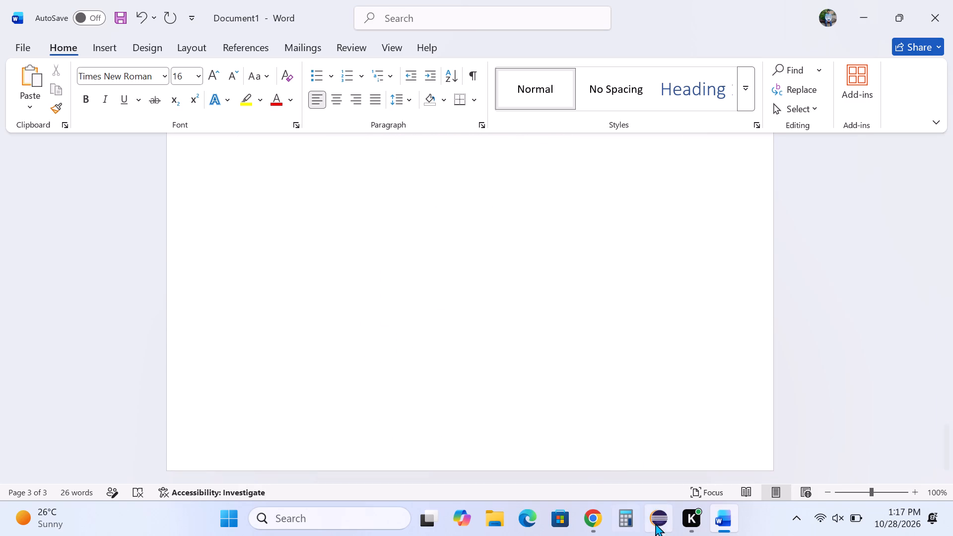
pyautogui.click(656, 521)
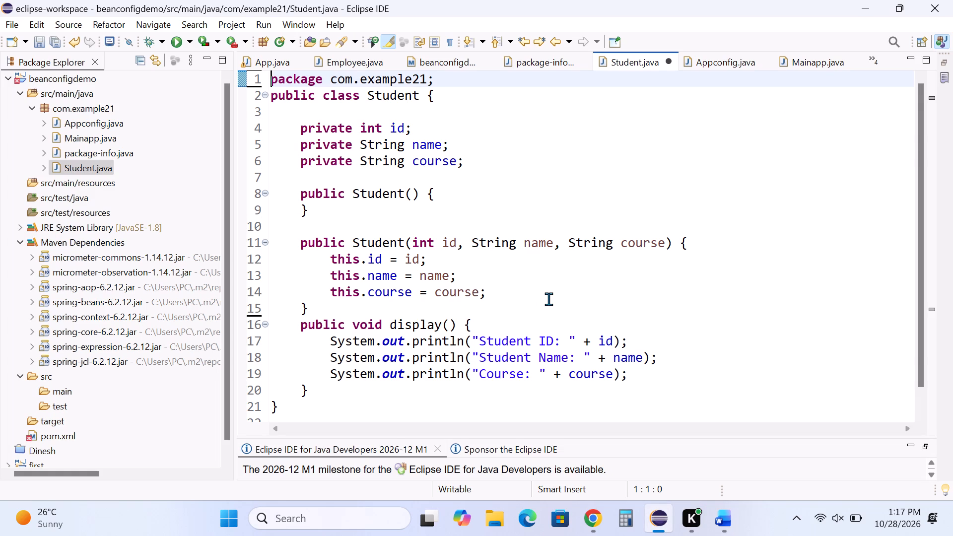
pyautogui.scroll(-3, 548, 299)
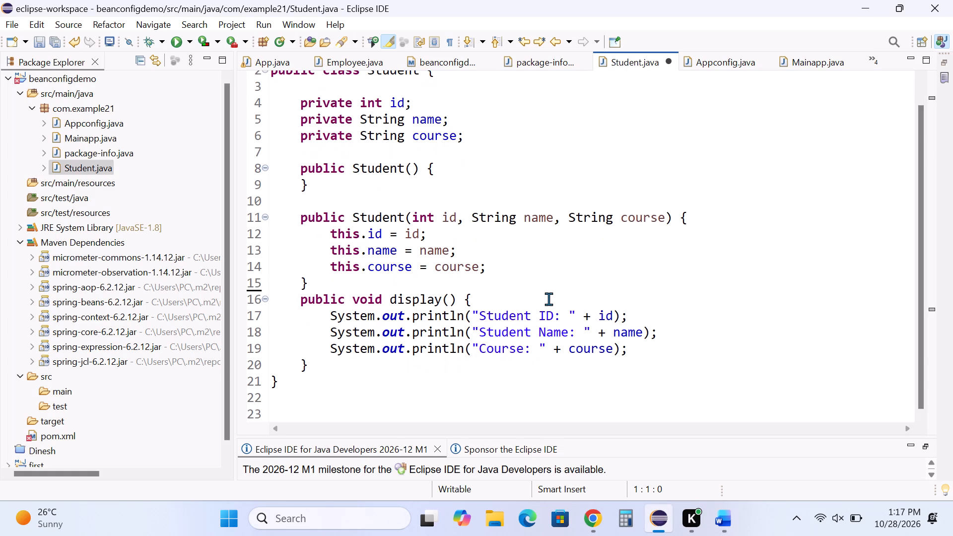
pyautogui.scroll(-2, 548, 299)
pyautogui.scroll(-1, 114, 380)
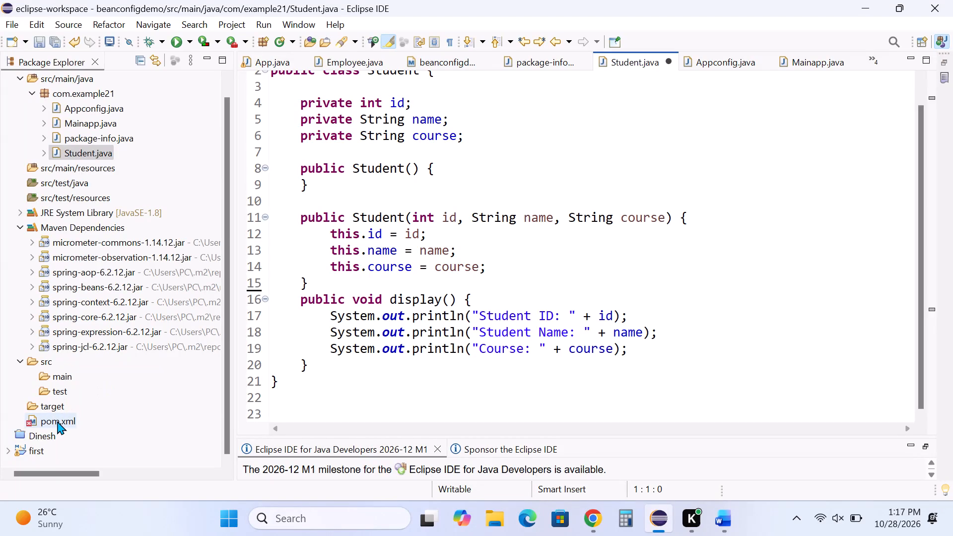
pyautogui.click(57, 421)
pyautogui.doubleClick(57, 421)
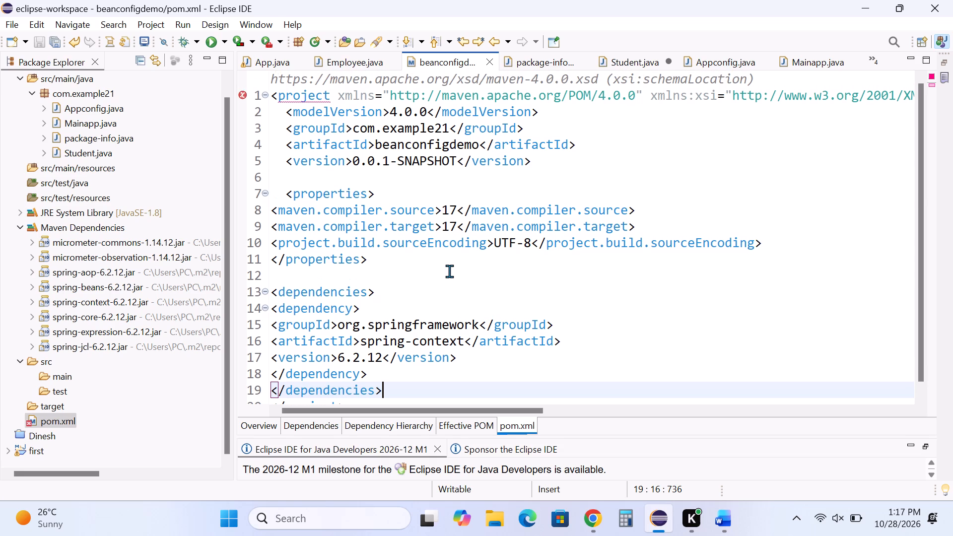
# Capture a screenshot of the Eclipse window with the project tree and the pom.xml code through the closing </project> tag.
pyautogui.scroll(-1, 449, 271)
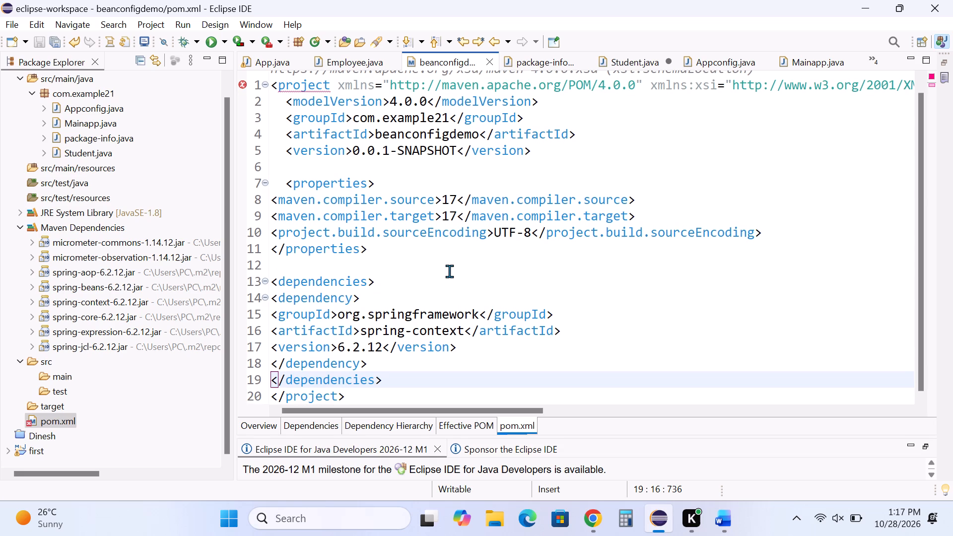
pyautogui.scroll(-1, 449, 271)
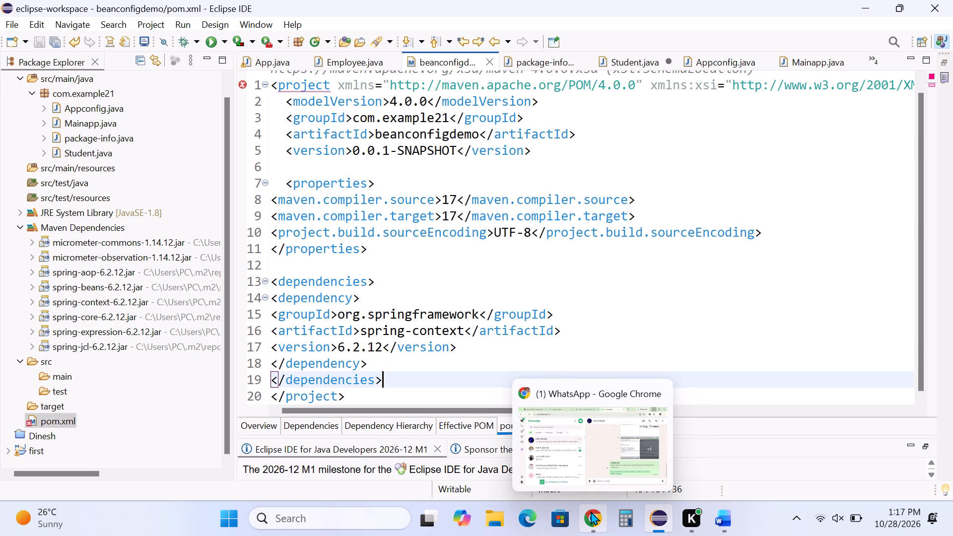
pyautogui.scroll(-1, 670, 317)
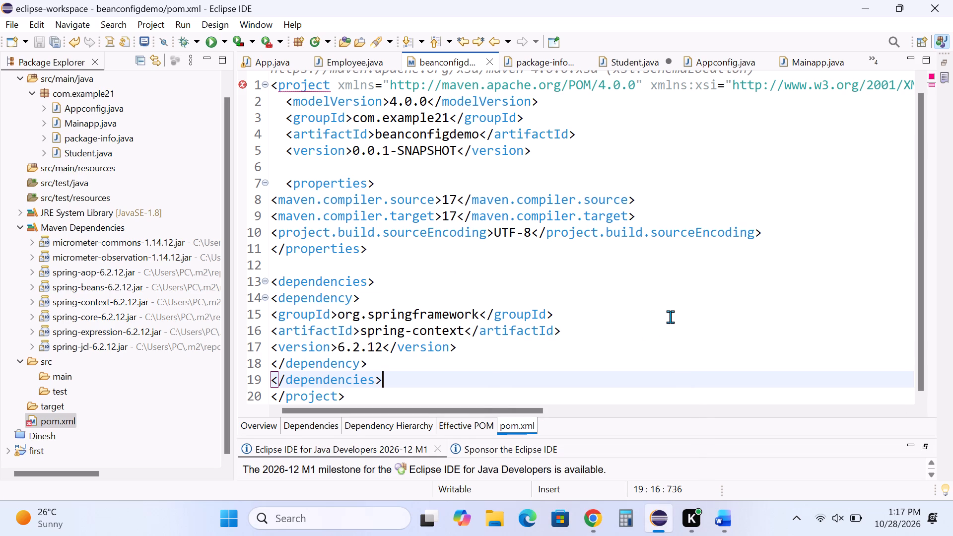
pyautogui.scroll(-2, 670, 317)
pyautogui.press('Print')
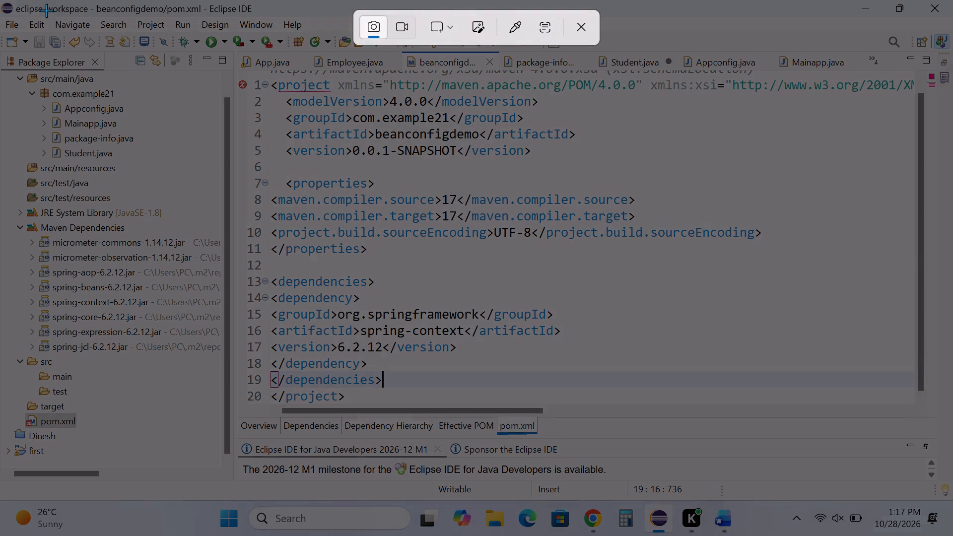
pyautogui.moveTo(0, 30); pyautogui.dragTo(803, 271)
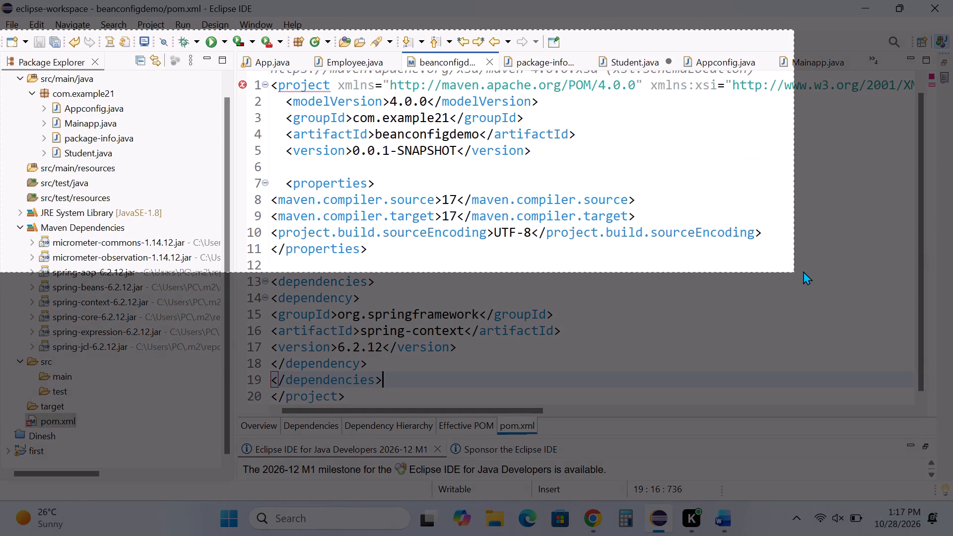
pyautogui.moveTo(803, 271); pyautogui.dragTo(938, 413)
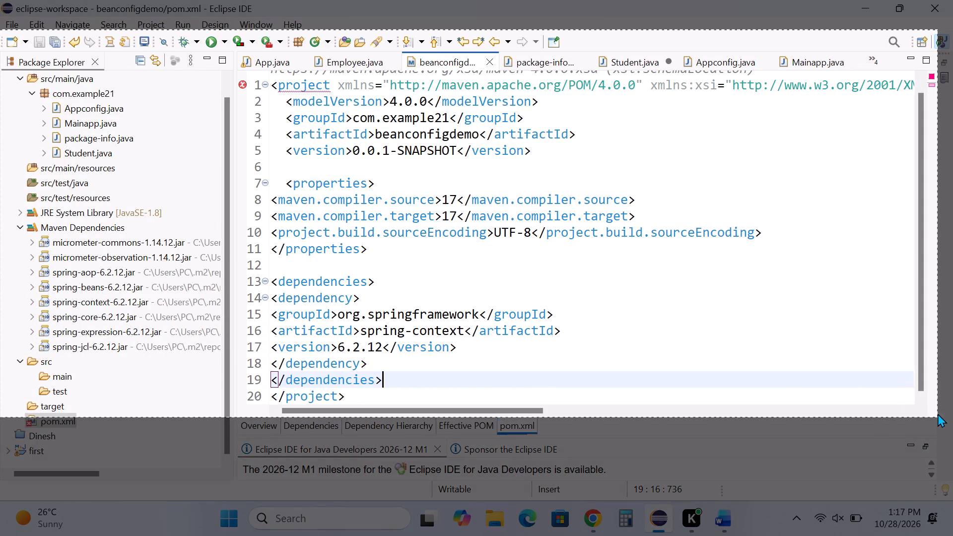
pyautogui.moveTo(938, 413); pyautogui.dragTo(931, 469)
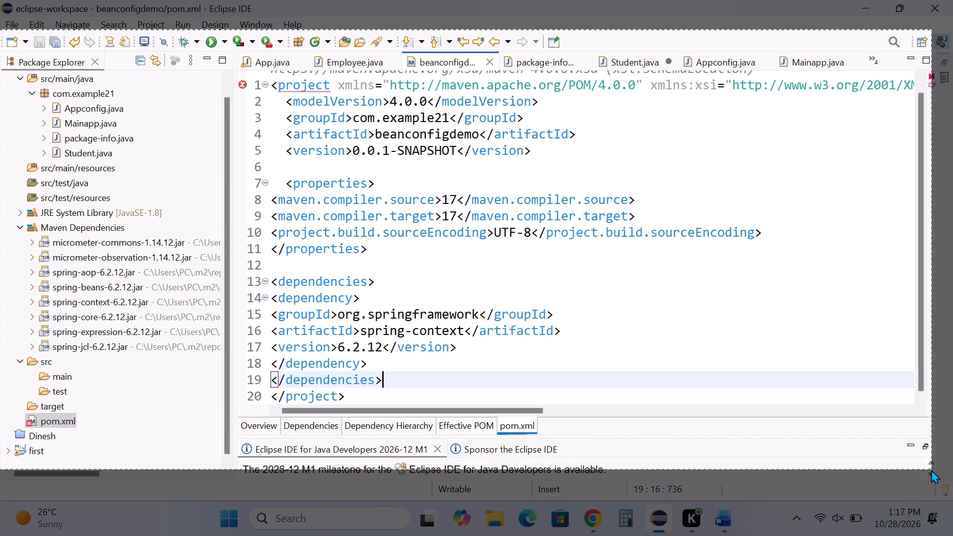
pyautogui.moveTo(931, 469); pyautogui.dragTo(952, 431)
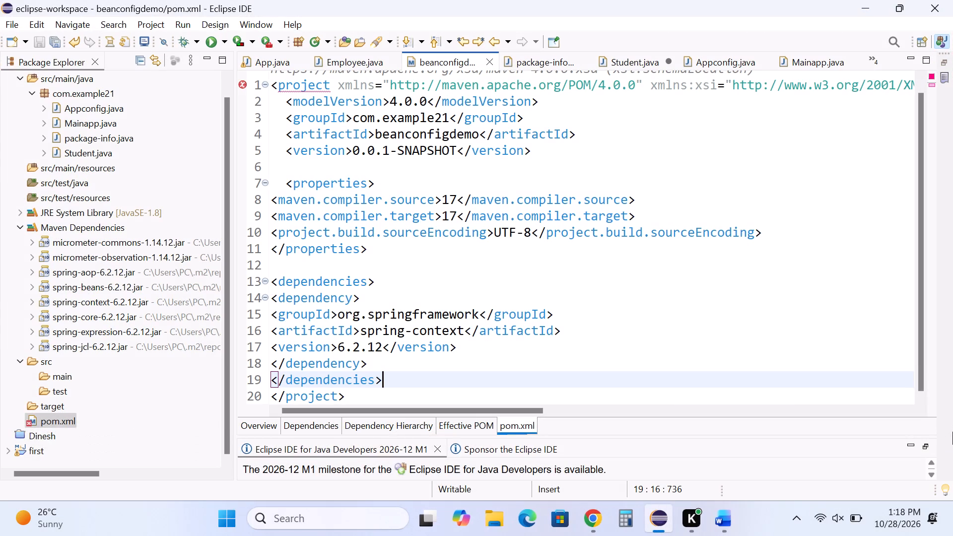
# Switch to Word and enter the label "# Pom.xml :" below the Student.java screenshot on page 3.
pyautogui.click(727, 515)
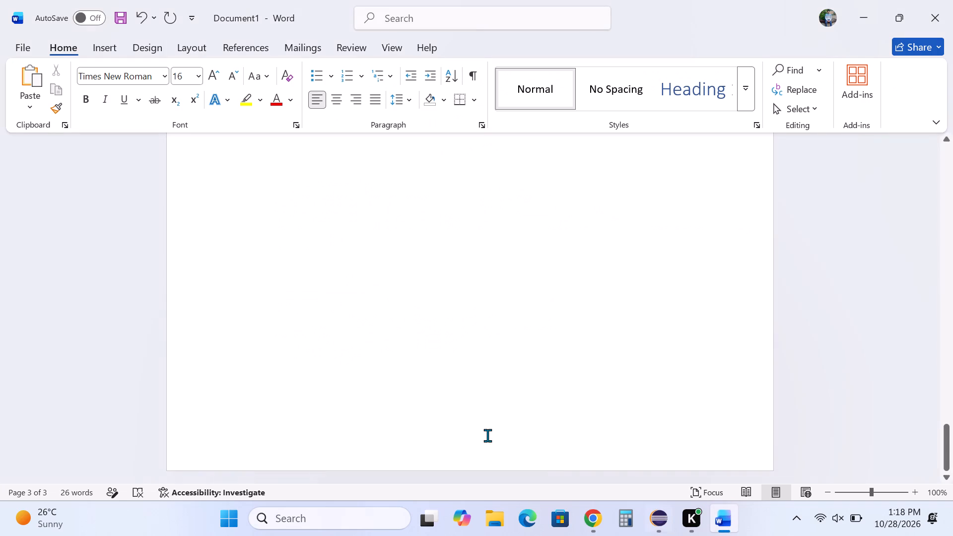
pyautogui.scroll(2, 441, 349)
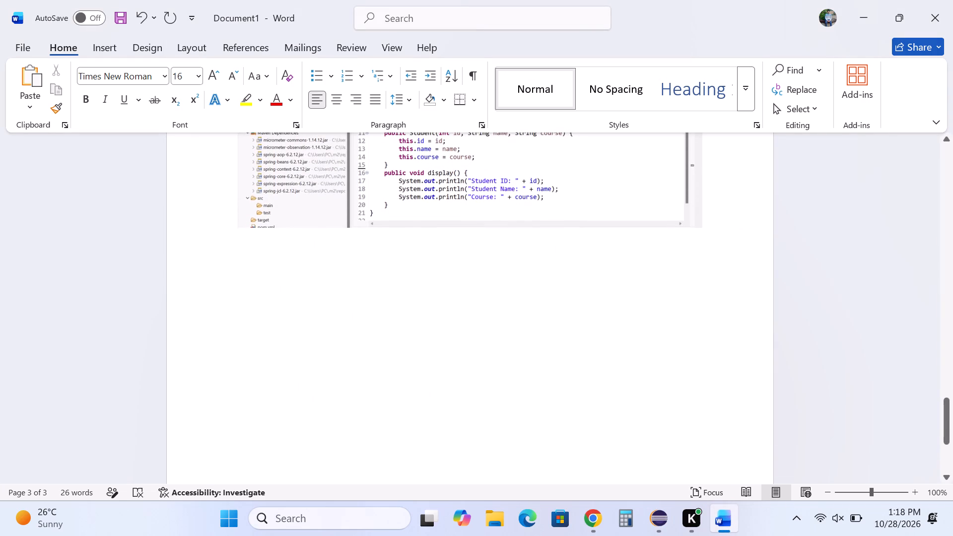
pyautogui.write('# Pom')
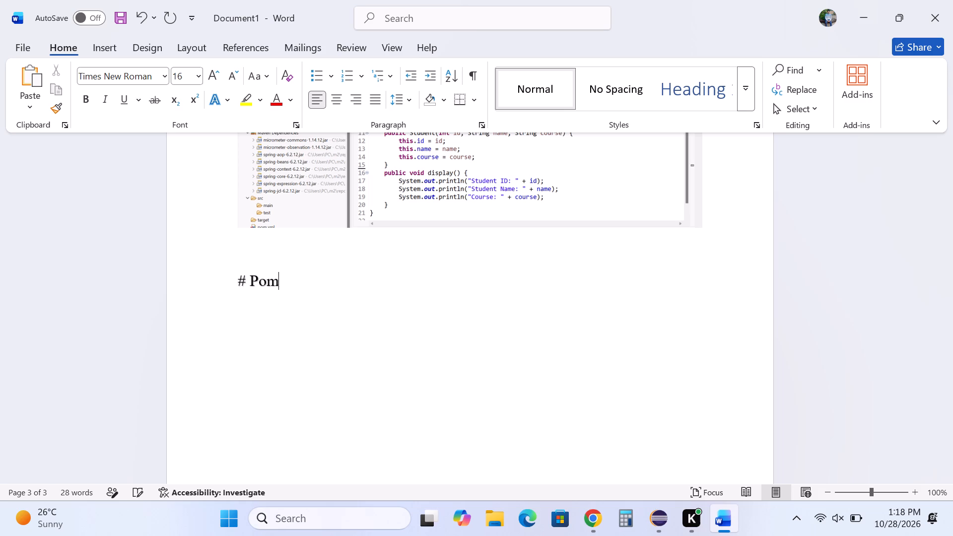
pyautogui.write('.xml')
pyautogui.press('space')
pyautogui.write(':')
pyautogui.press('space')
# Paste the pom.xml screenshot below its label, leaving one blank line between them.
pyautogui.press('Return')
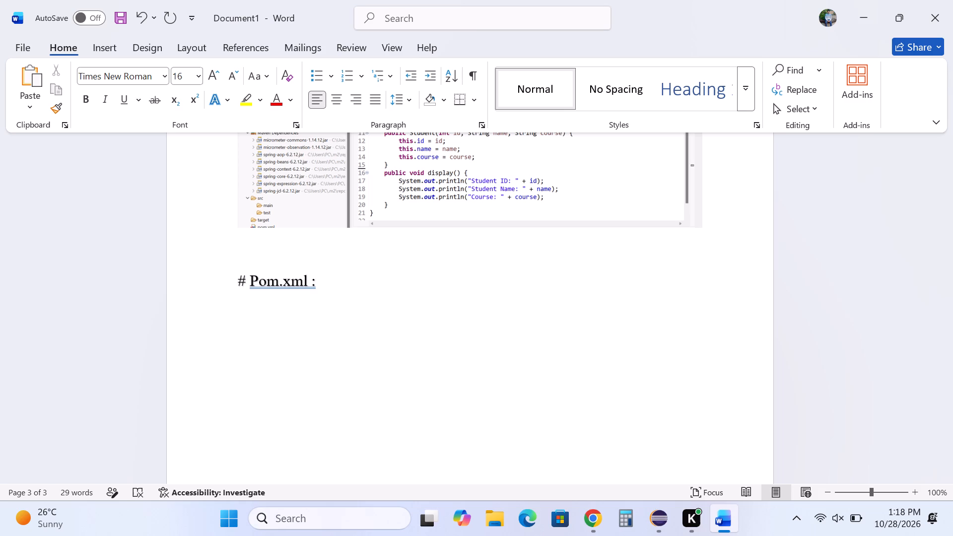
pyautogui.press('Return')
pyautogui.hotkey('ctrl', 'v')
pyautogui.scroll(-1, 378, 315)
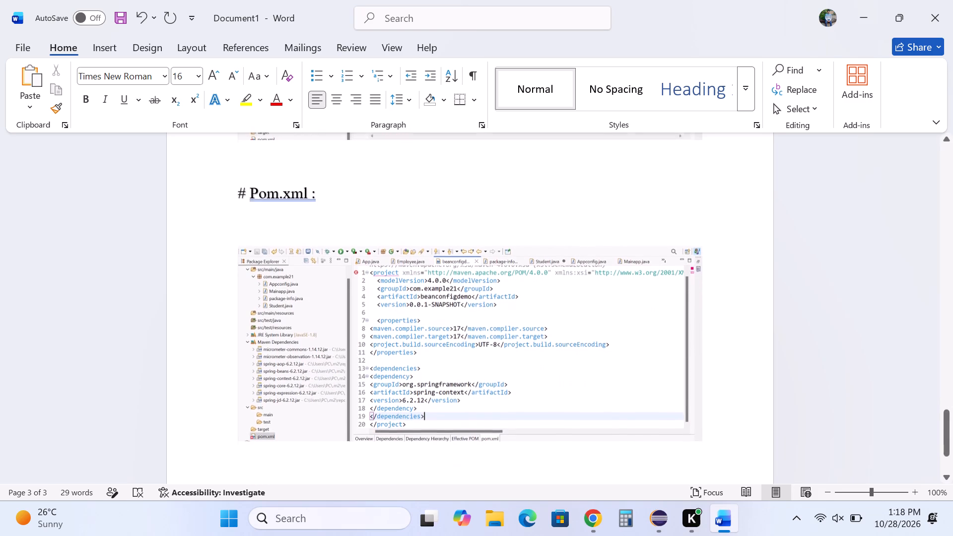
# Add the label "# OUTPUT :" below the pom.xml screenshot after one blank line, and start a new line under it.
pyautogui.scroll(-7, 378, 315)
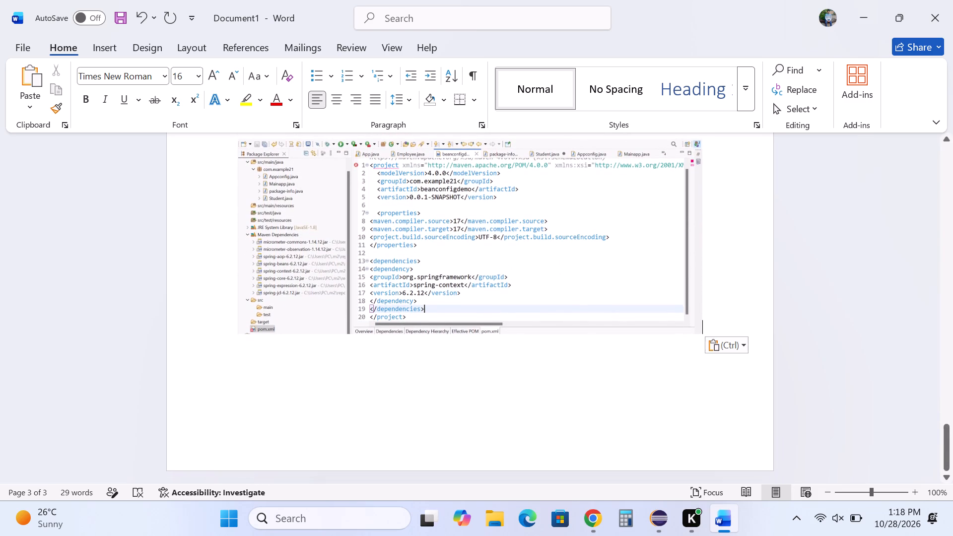
pyautogui.scroll(-1, 378, 315)
pyautogui.press('Return')
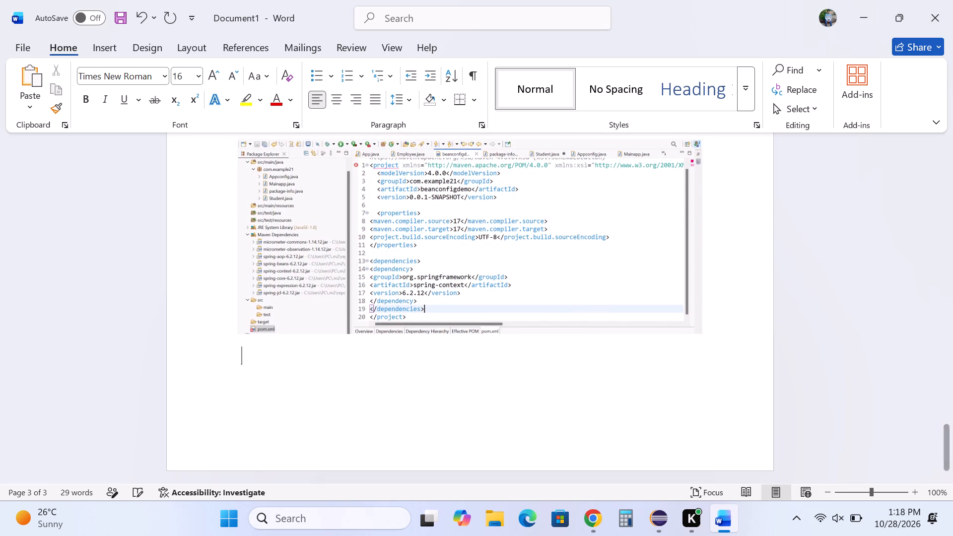
pyautogui.press('Return')
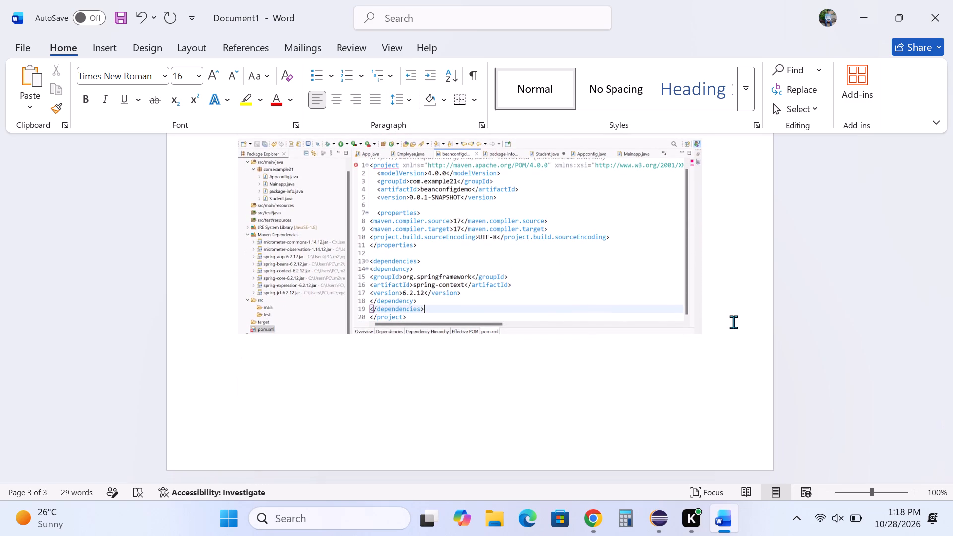
pyautogui.write('#')
pyautogui.press('space')
pyautogui.press('o')
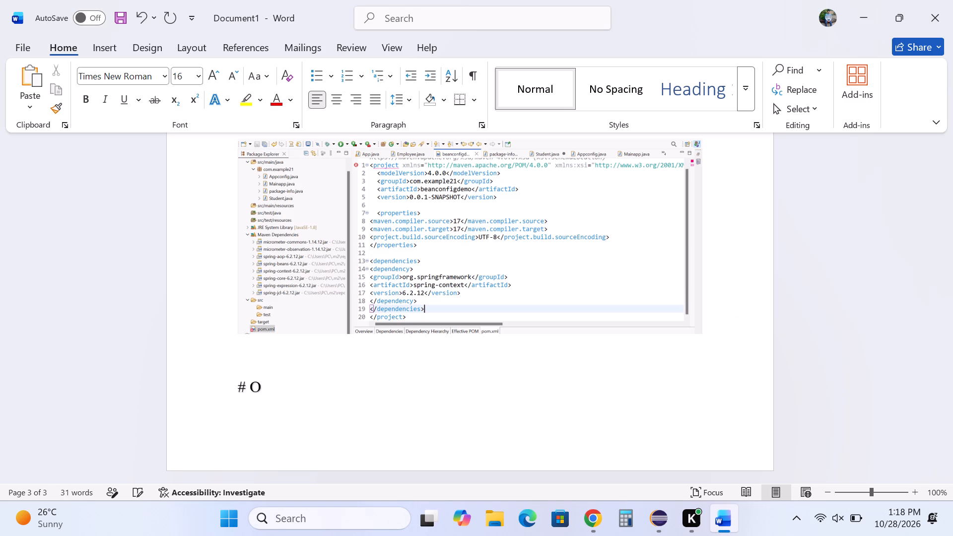
pyautogui.write('UTPUT')
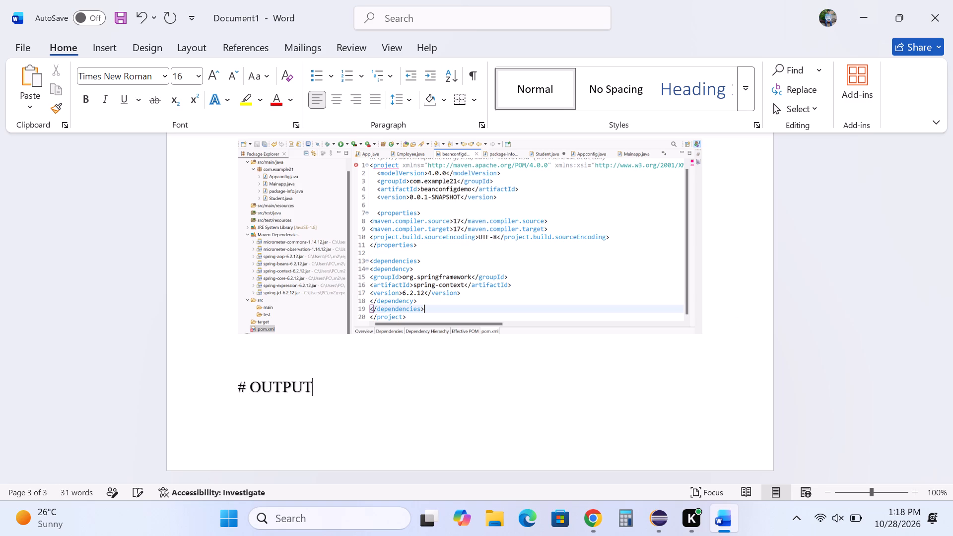
pyautogui.press('space')
pyautogui.write(':')
pyautogui.press('space')
pyautogui.press('Return')
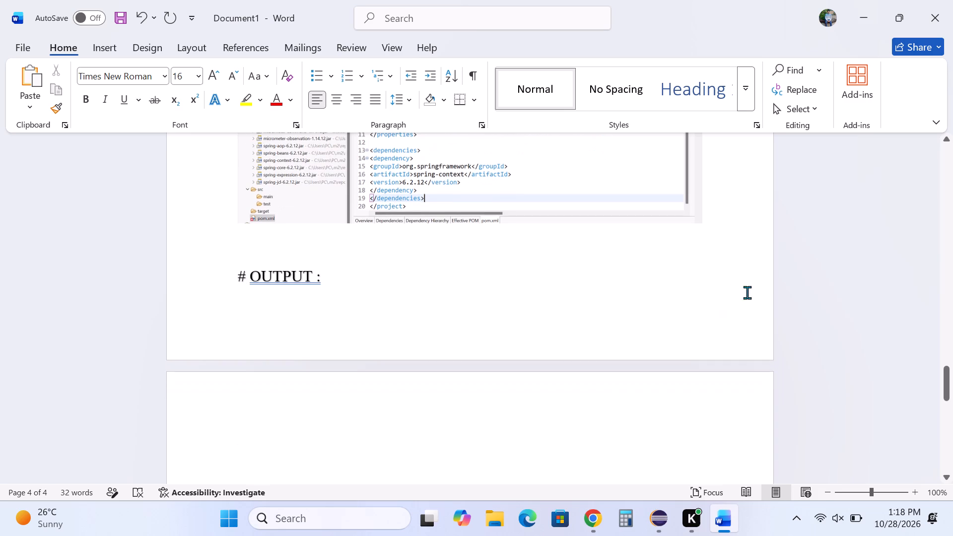
# Switch to Eclipse, open Mainapp.java from the com.example21 package and run it.
pyautogui.click(659, 522)
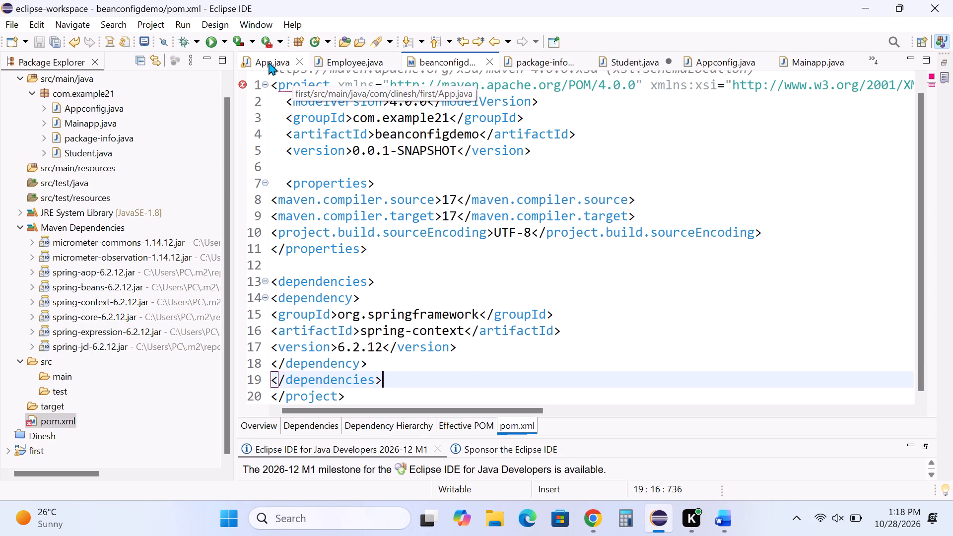
pyautogui.doubleClick(93, 126)
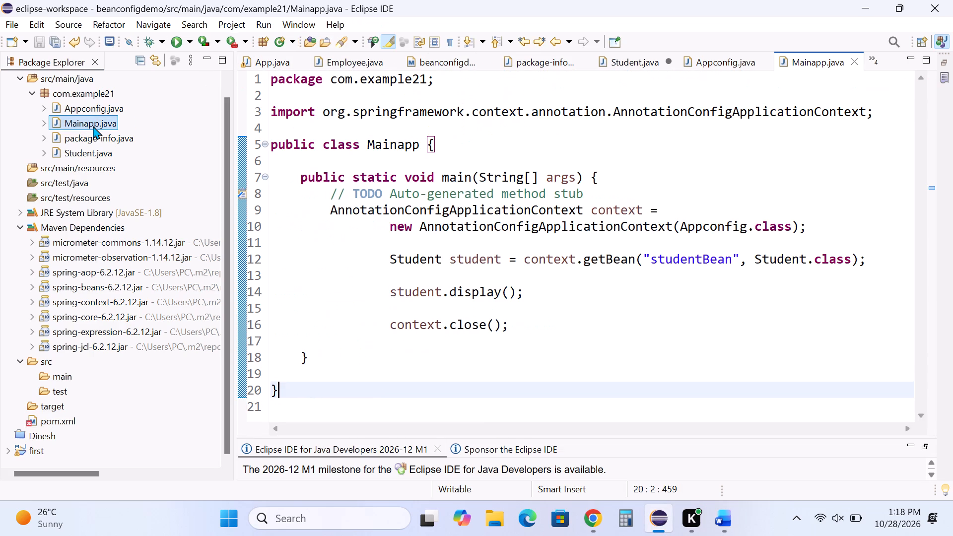
pyautogui.click(173, 42)
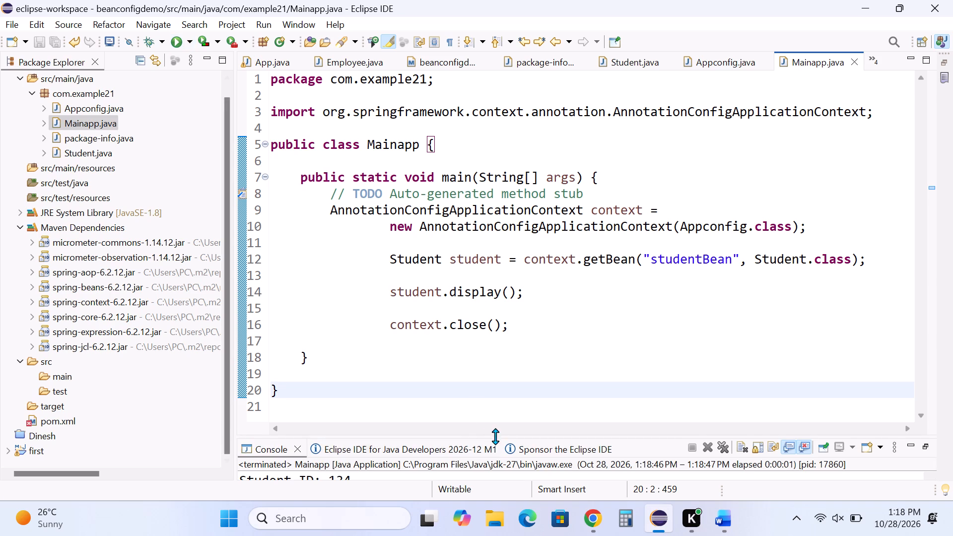
# Enlarge the console area below the Mainapp.java code so the program output can be read.
pyautogui.moveTo(524, 437); pyautogui.dragTo(528, 370)
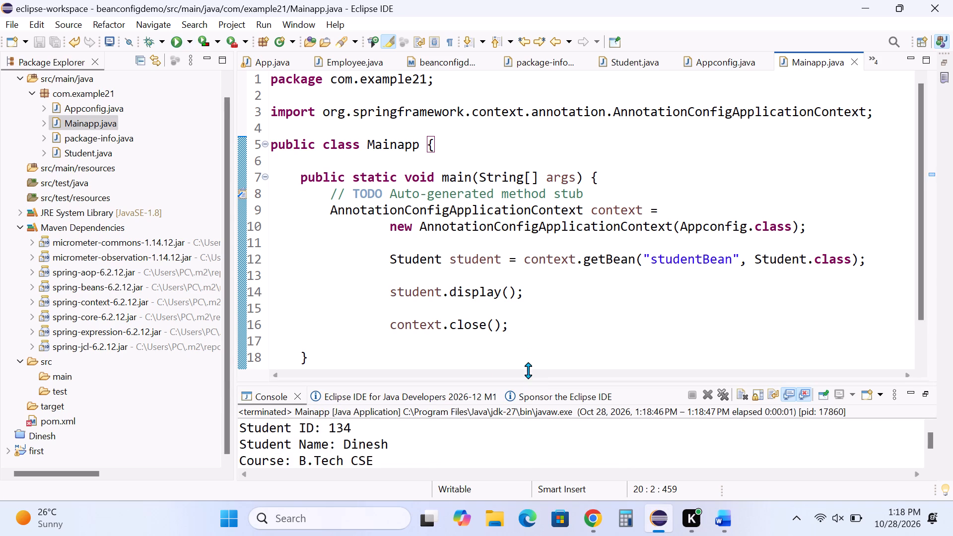
# Resize the console area and capture a screenshot of the Eclipse window showing the Mainapp.java code and program output.
pyautogui.moveTo(528, 370); pyautogui.dragTo(534, 245)
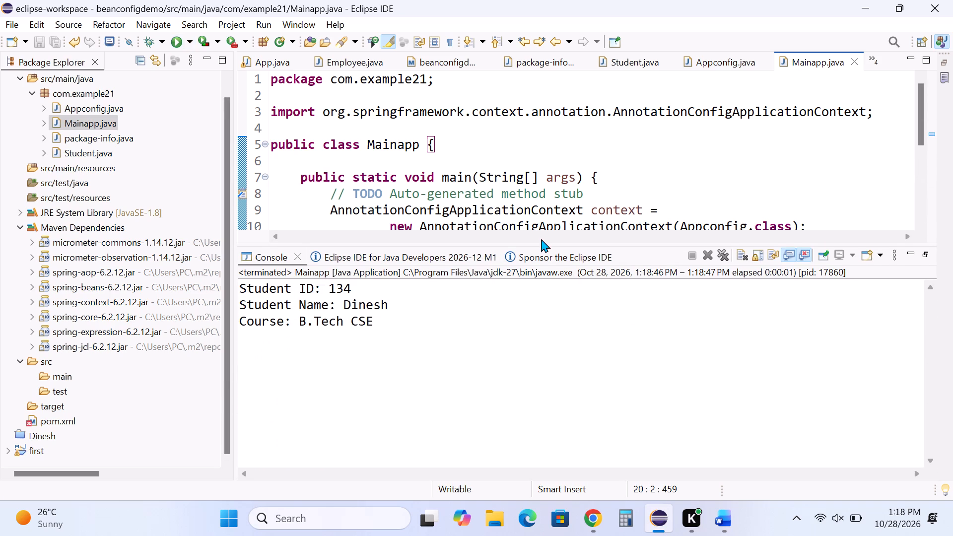
pyautogui.moveTo(542, 244); pyautogui.dragTo(530, 310)
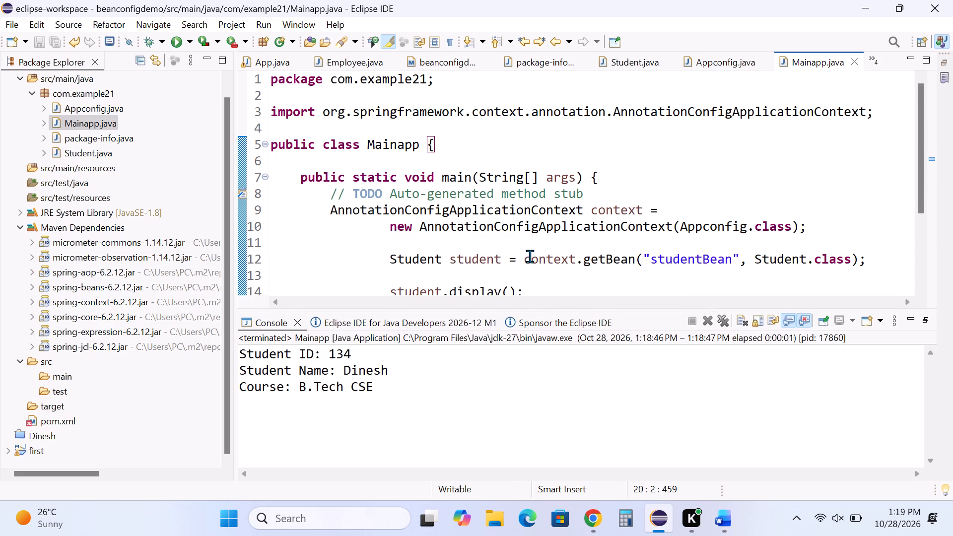
pyautogui.press('Print')
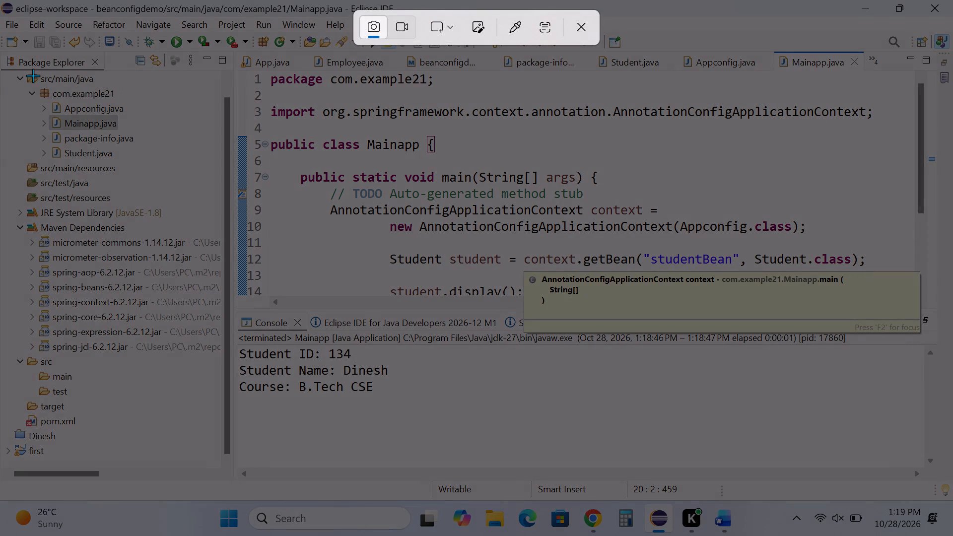
pyautogui.moveTo(0, 15); pyautogui.dragTo(216, 105)
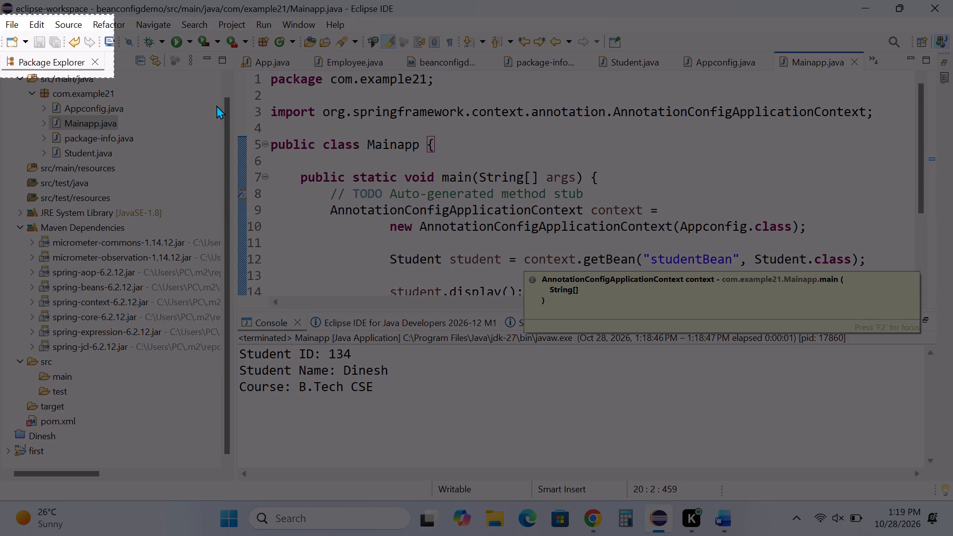
pyautogui.moveTo(216, 105); pyautogui.dragTo(952, 301)
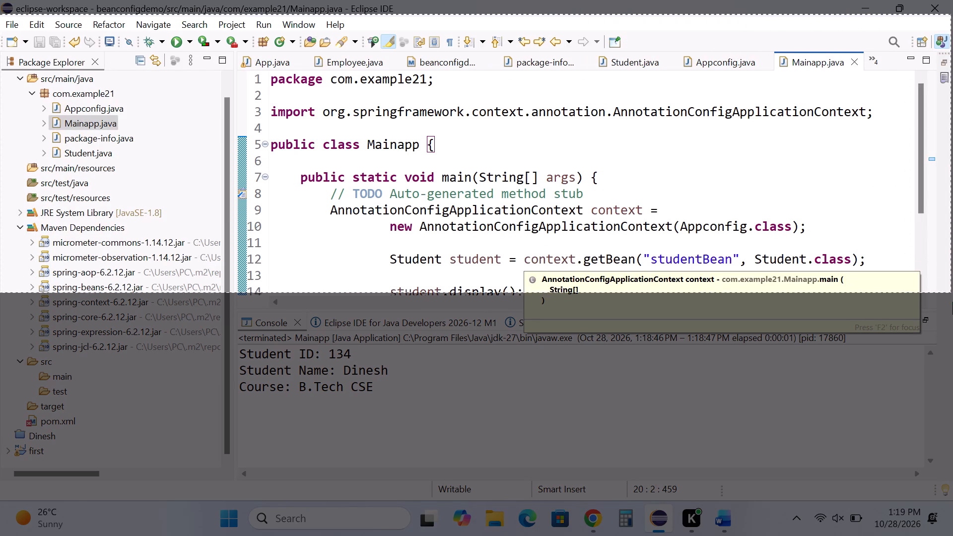
pyautogui.moveTo(952, 301); pyautogui.dragTo(952, 444)
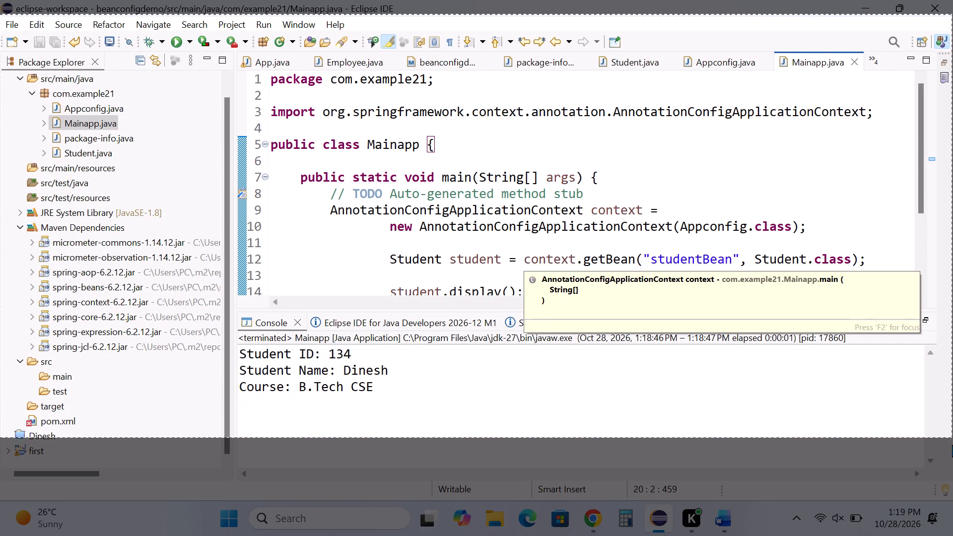
pyautogui.moveTo(952, 444); pyautogui.dragTo(952, 461)
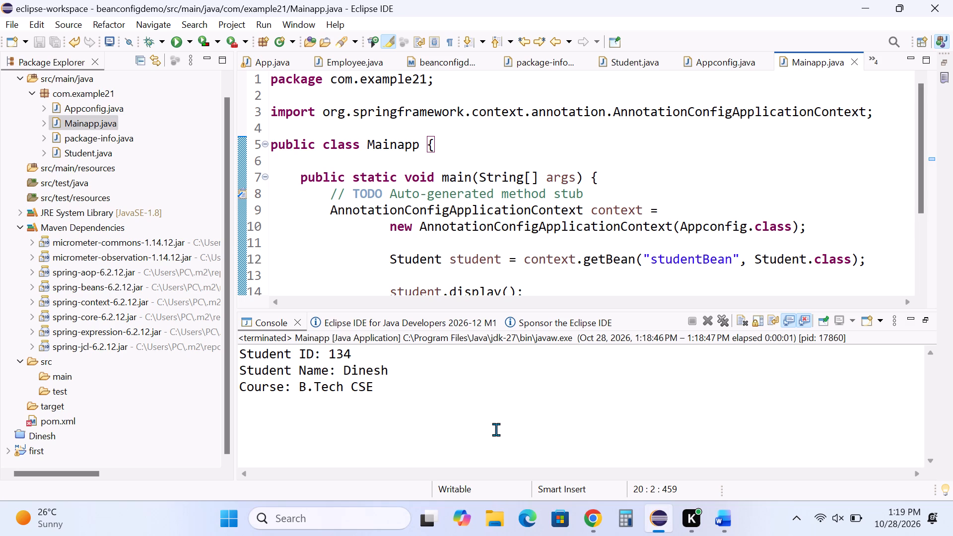
# Switch to Word and paste the program output screenshot under the "# OUTPUT :" label.
pyautogui.click(720, 522)
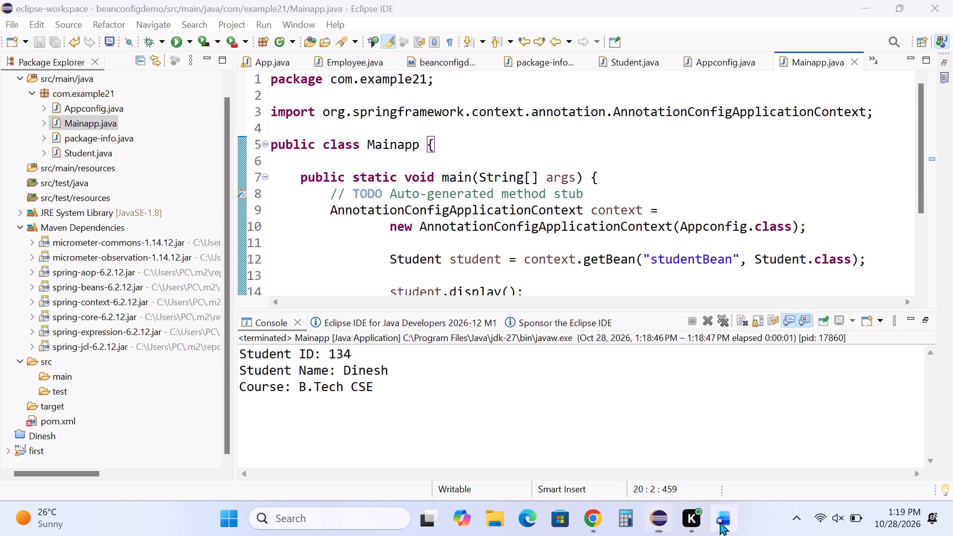
pyautogui.hotkey('ctrl', 'v')
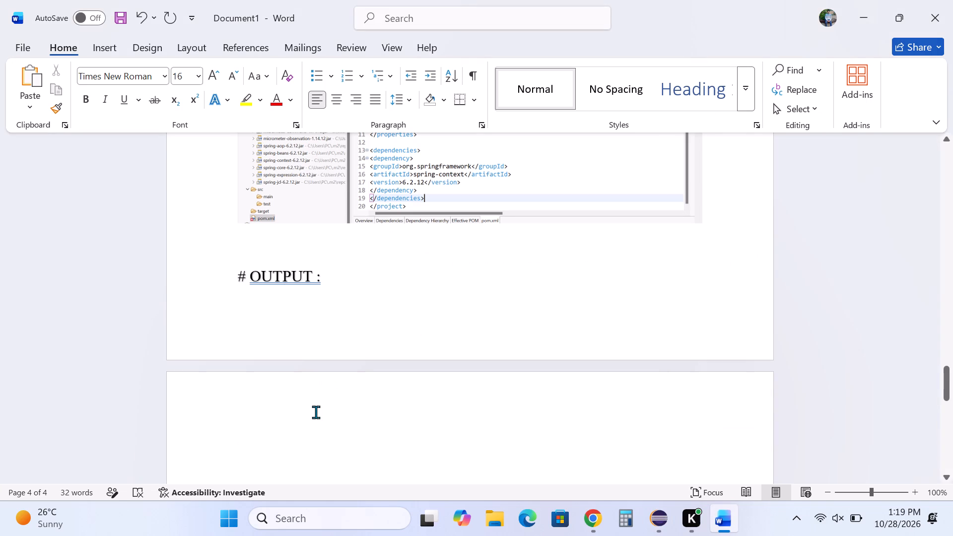
# Insert a blank line between the "JAVA ASSIGNMENT" heading and the "Assignment_21-10-2026" line on the first page.
pyautogui.scroll(-2, 386, 354)
pyautogui.scroll(2, 386, 354)
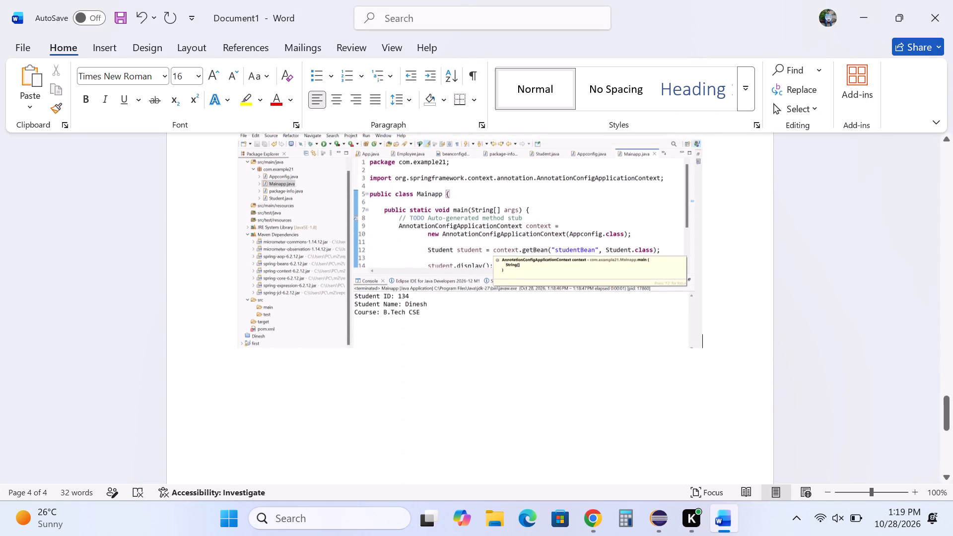
pyautogui.scroll(12, 386, 354)
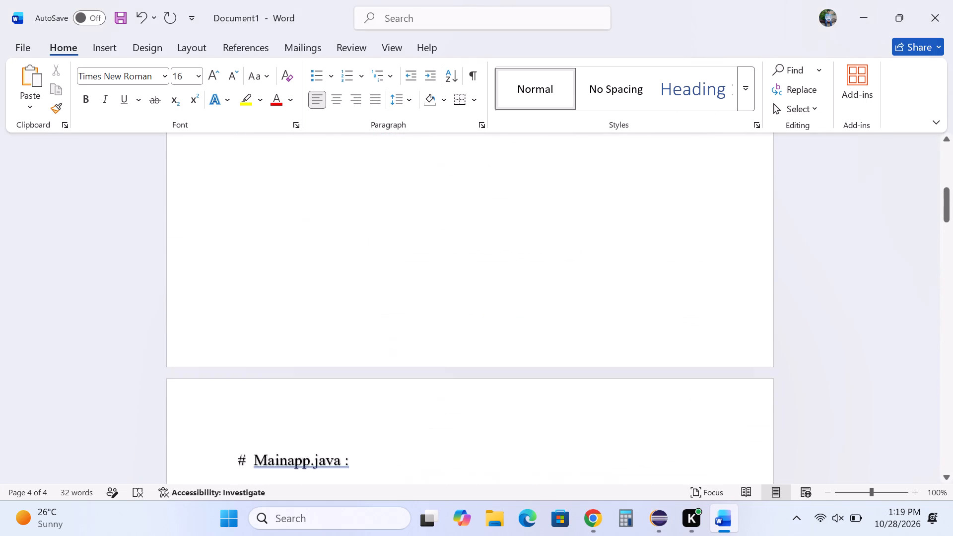
pyautogui.scroll(5, 386, 354)
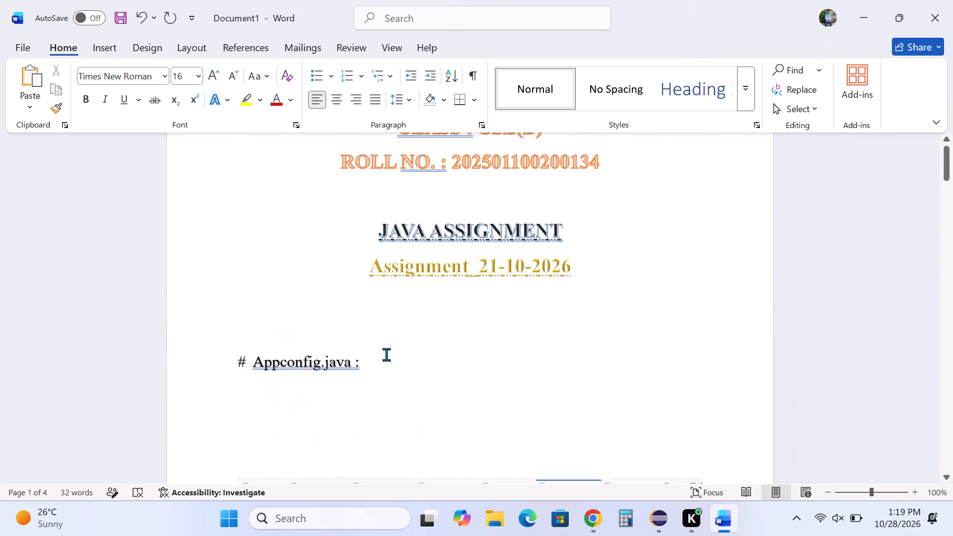
pyautogui.scroll(-1, 386, 354)
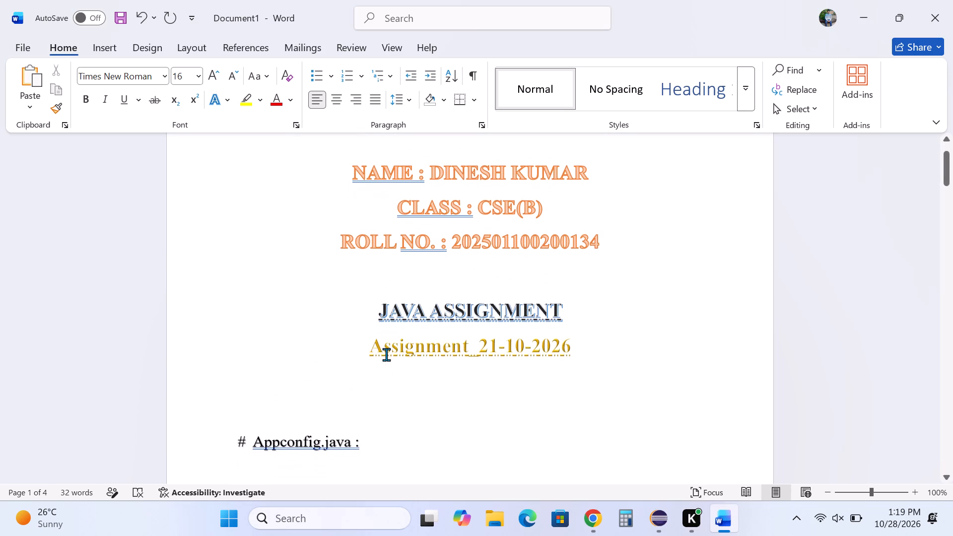
pyautogui.click(366, 356)
pyautogui.press('Return')
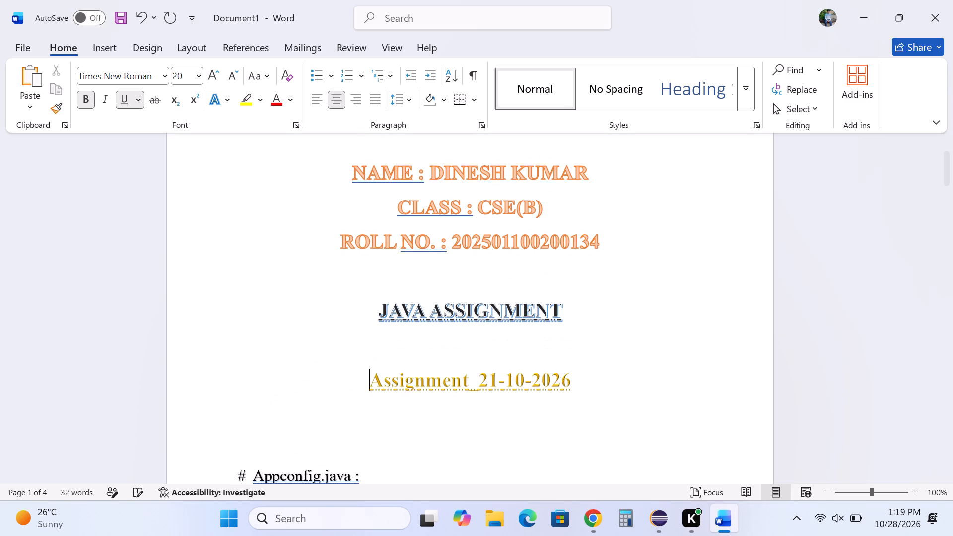
# Review the document from the title block to the output screenshot, checking the labels, screenshots and spacing.
pyautogui.scroll(-8, 328, 388)
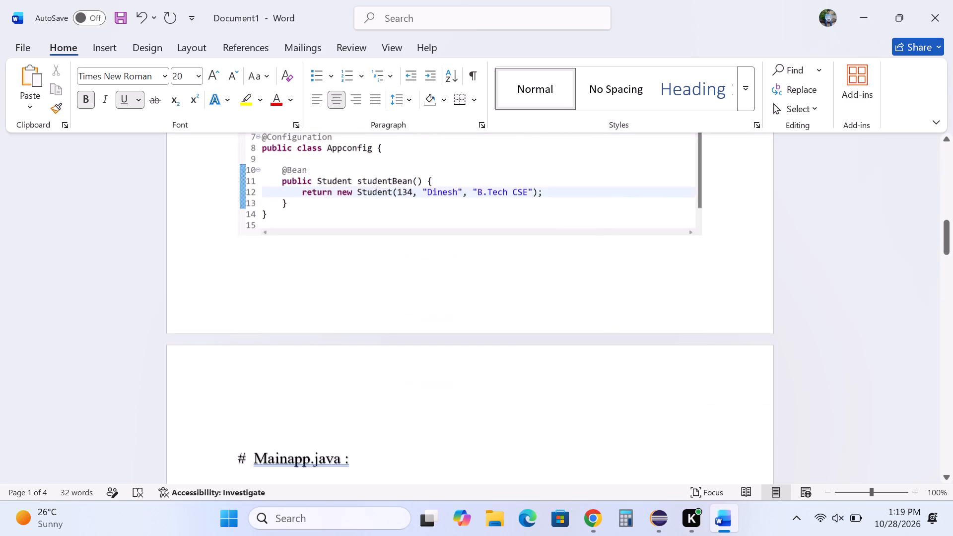
pyautogui.scroll(4, 328, 388)
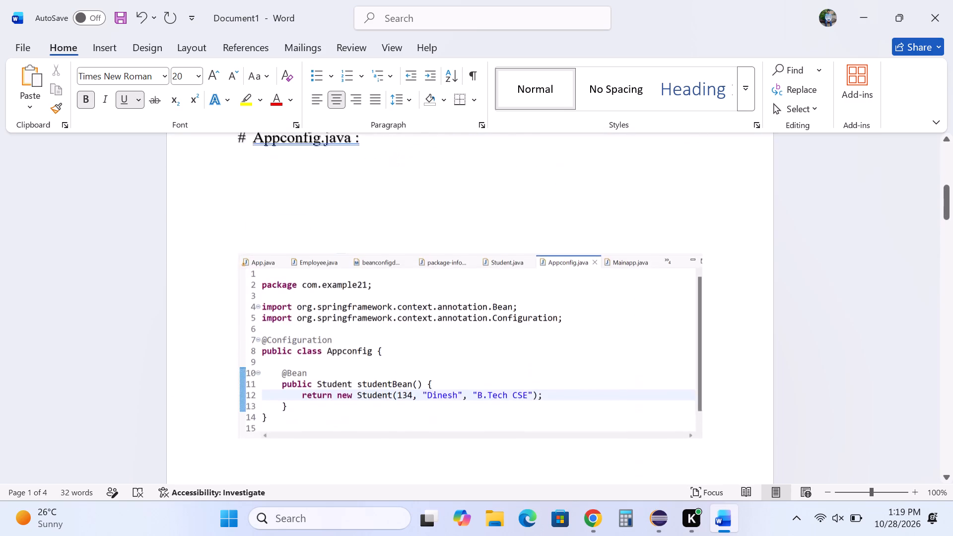
pyautogui.scroll(3, 328, 388)
pyautogui.scroll(-1, 328, 388)
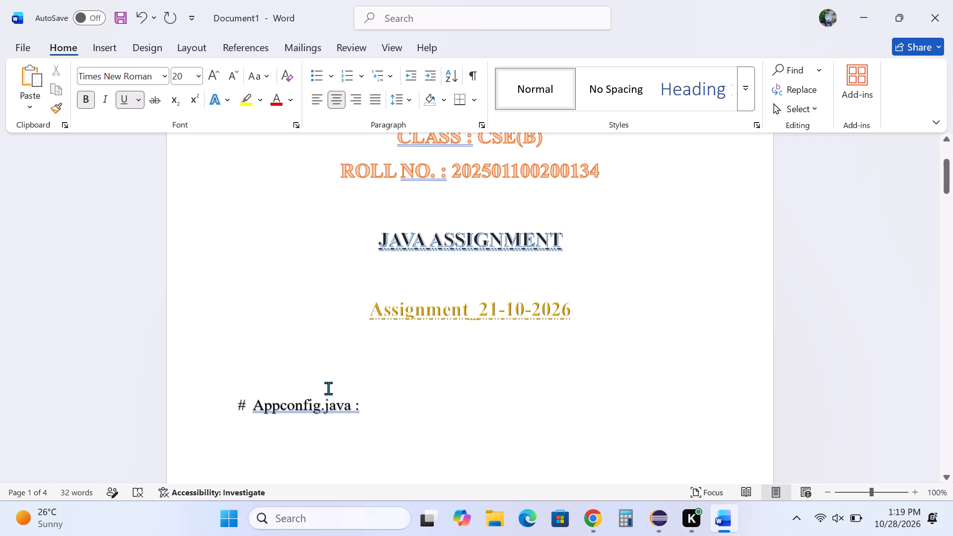
pyautogui.scroll(-2, 328, 388)
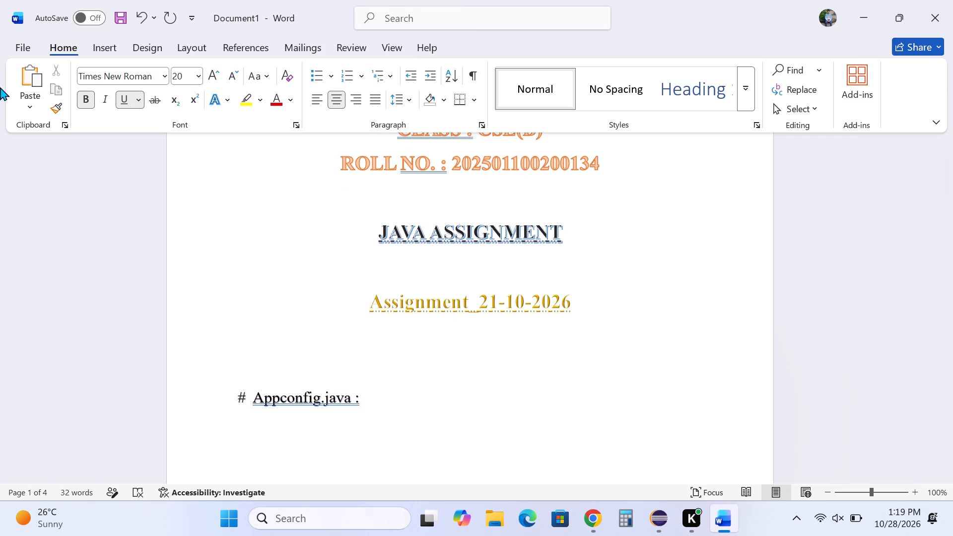
pyautogui.scroll(-2, 156, 154)
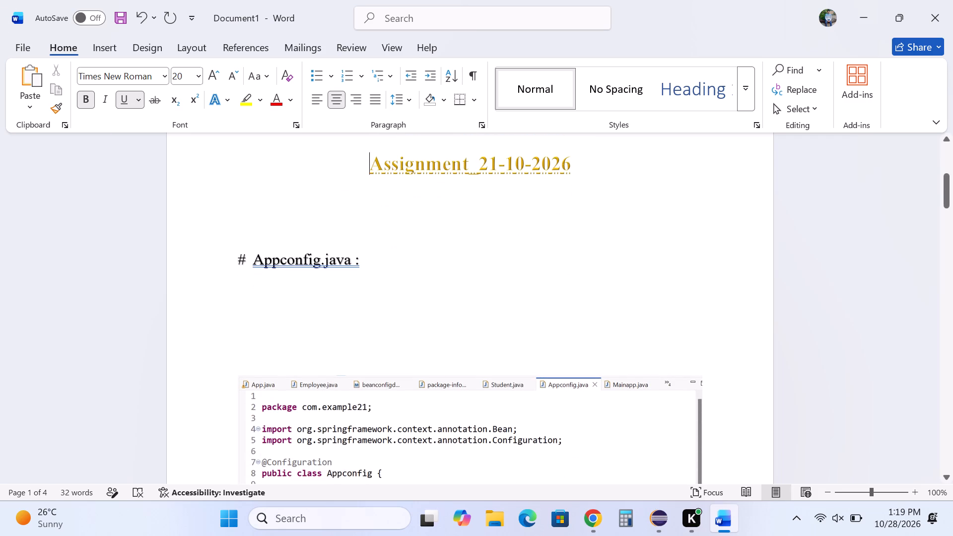
pyautogui.scroll(-3, 156, 154)
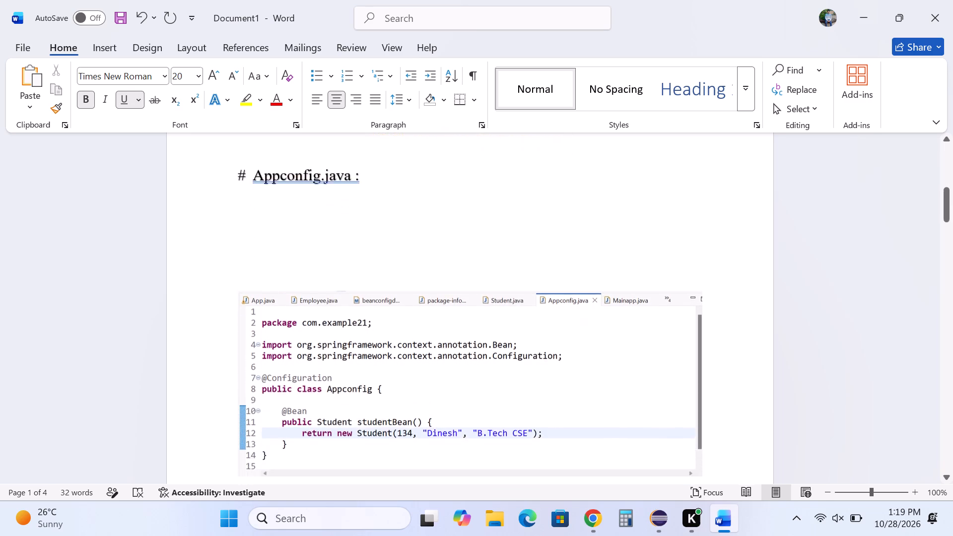
pyautogui.scroll(-7, 156, 154)
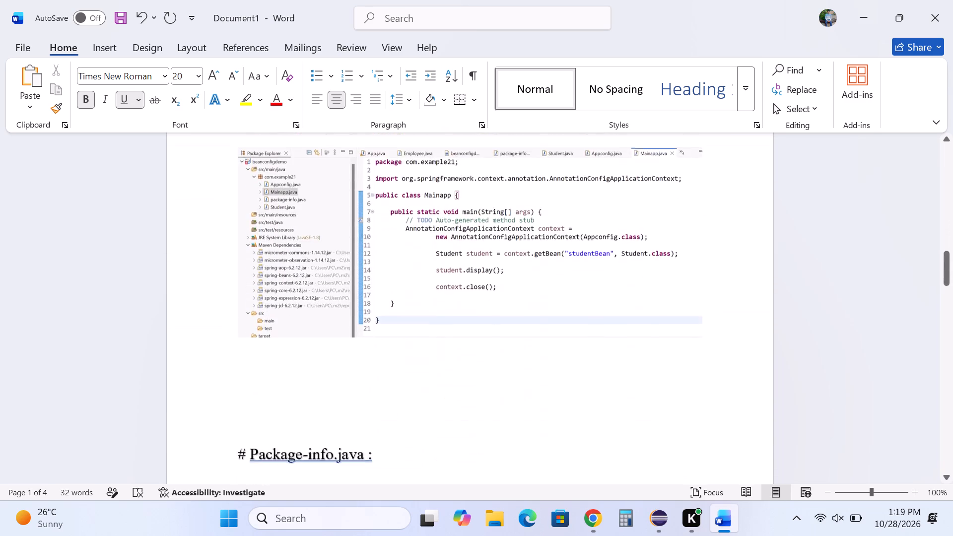
pyautogui.scroll(-11, 156, 154)
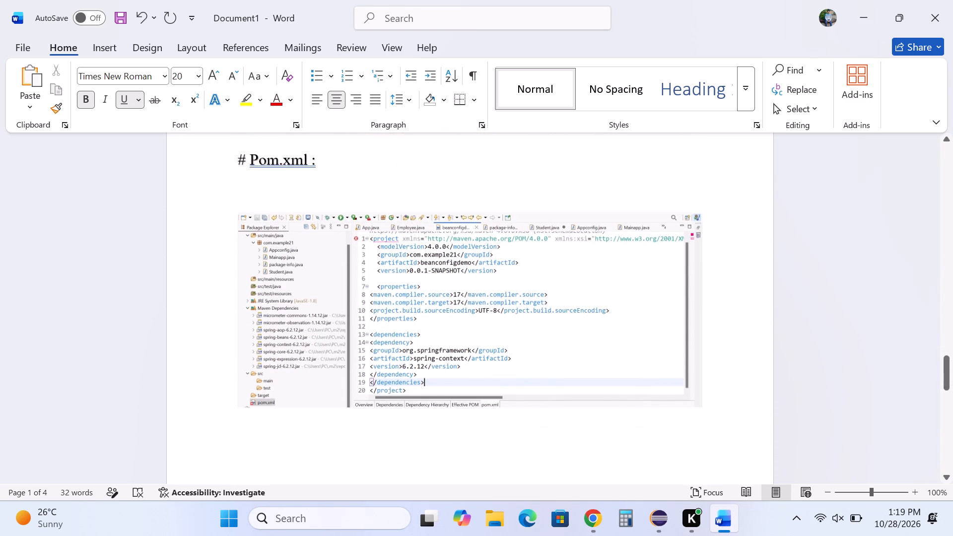
pyautogui.scroll(-6, 156, 154)
# Insert two blank lines between the "# OUTPUT :" label and the screenshot below it.
pyautogui.scroll(1, 156, 154)
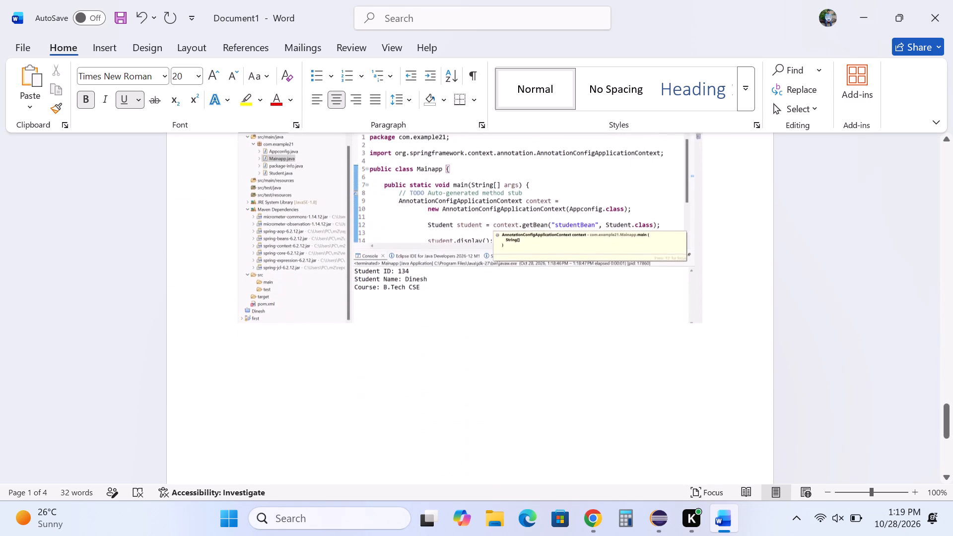
pyautogui.scroll(1, 156, 154)
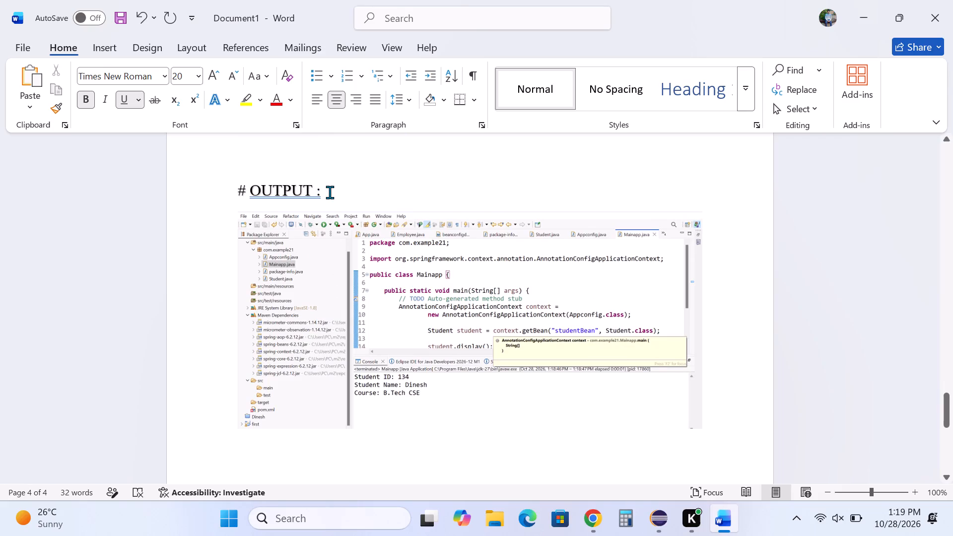
pyautogui.click(330, 192)
pyautogui.press('Return')
pyautogui.press('Return')
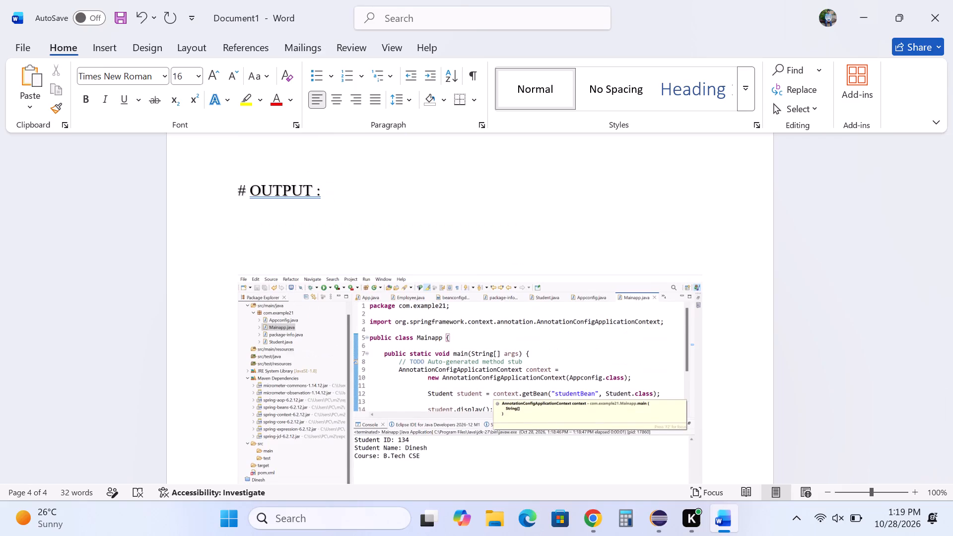
# Start saving the document to the Downloads folder on this PC under the file name JAVA_21/10/2026.
pyautogui.click(19, 45)
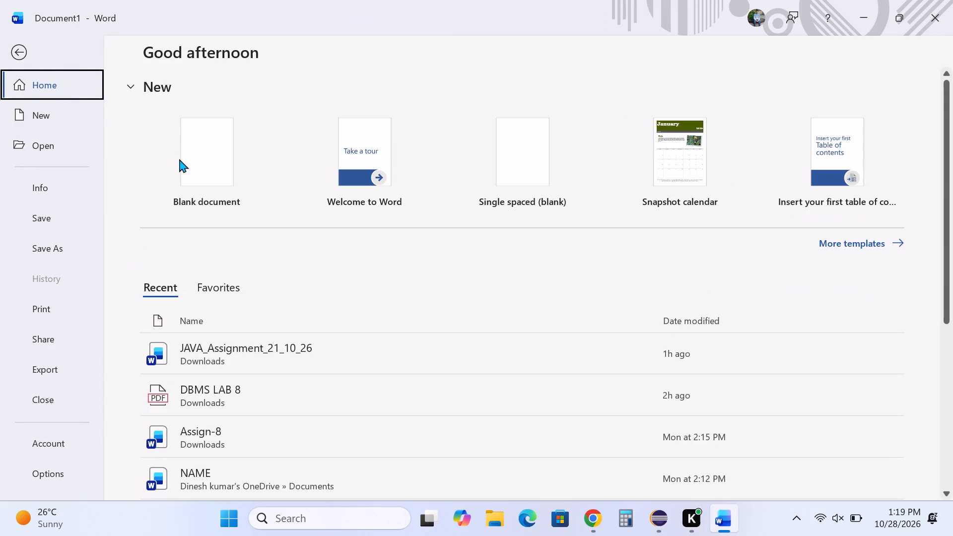
pyautogui.click(50, 246)
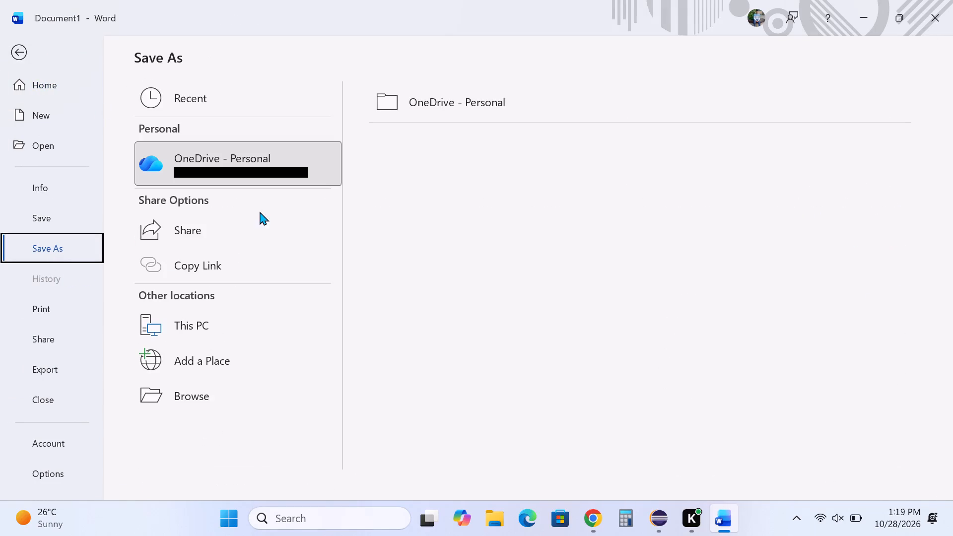
pyautogui.click(221, 326)
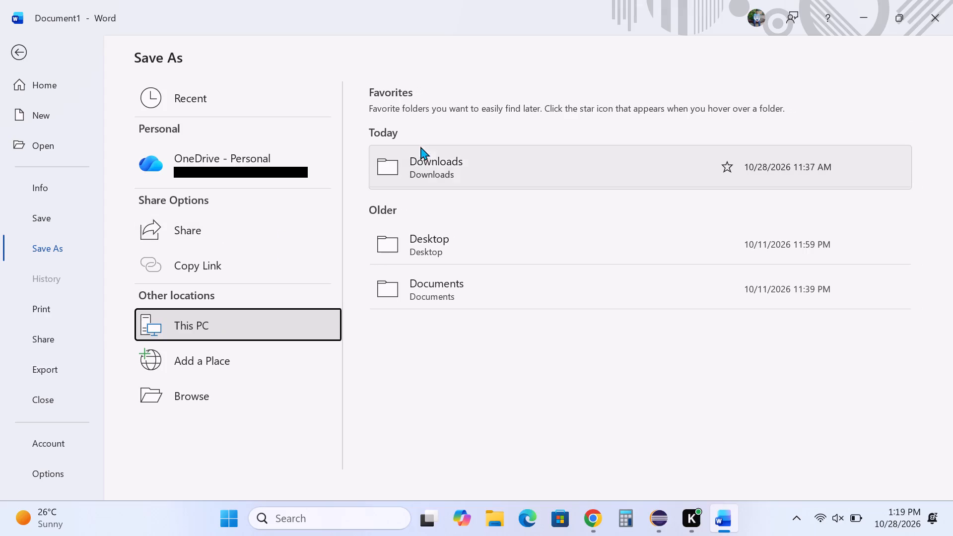
pyautogui.click(449, 163)
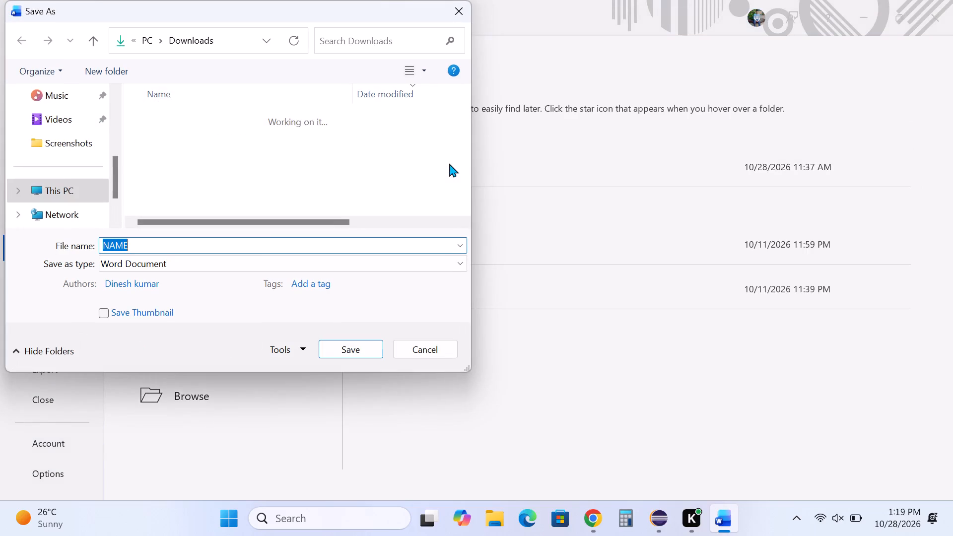
pyautogui.press('BackSpace')
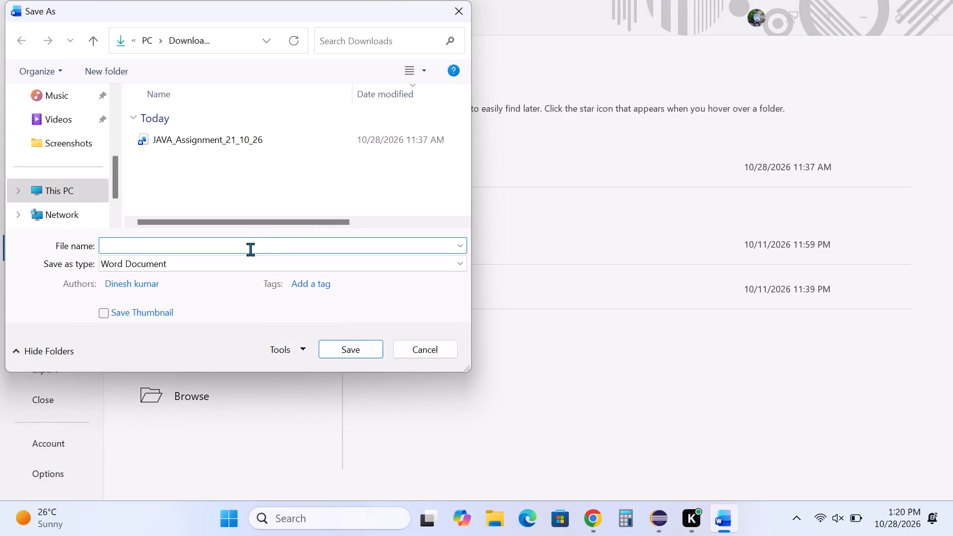
pyautogui.write('JAVA')
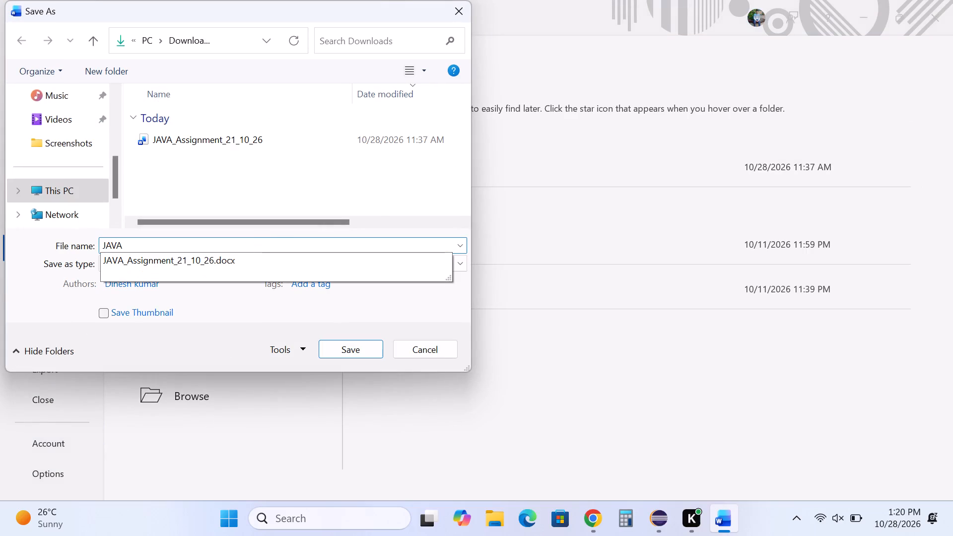
pyautogui.press('space')
pyautogui.press('BackSpace')
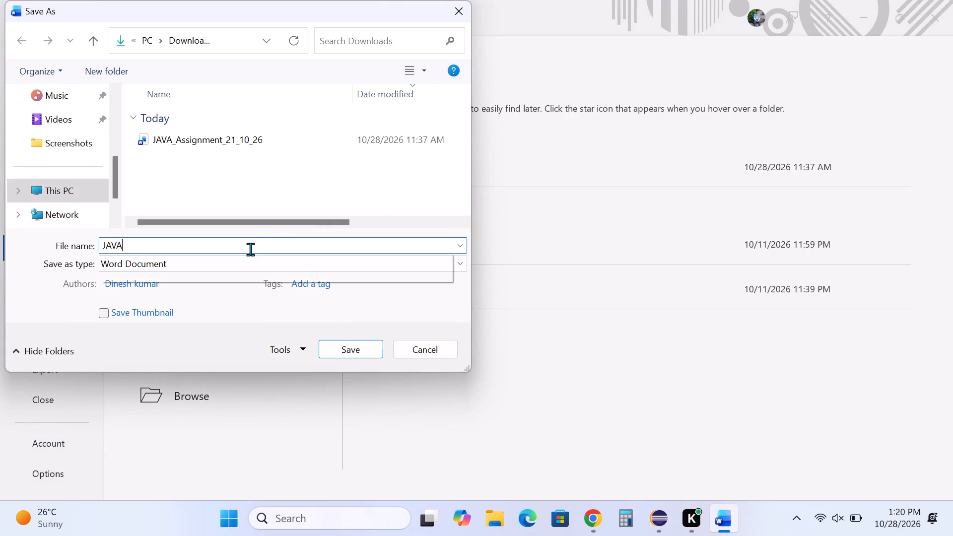
pyautogui.write('_')
pyautogui.press('space')
pyautogui.press('BackSpace')
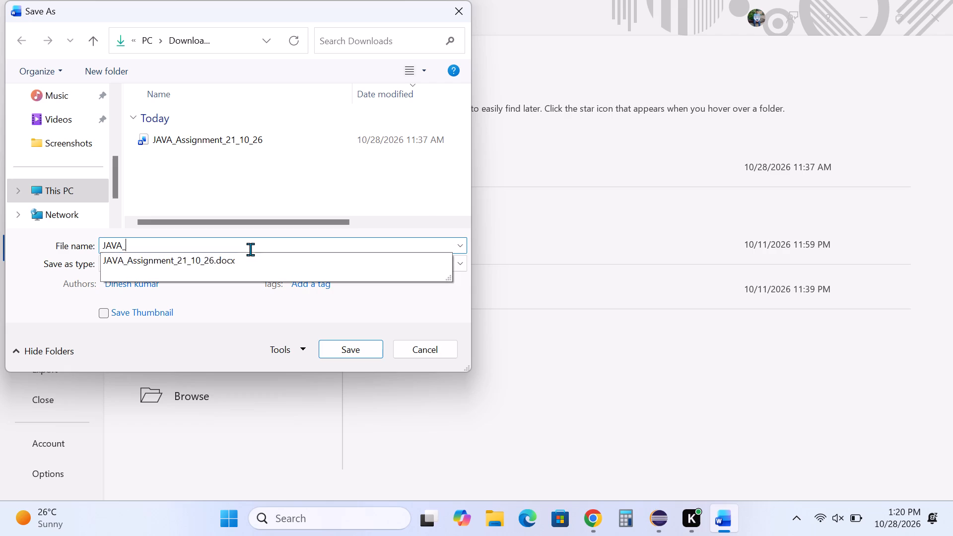
pyautogui.write('21')
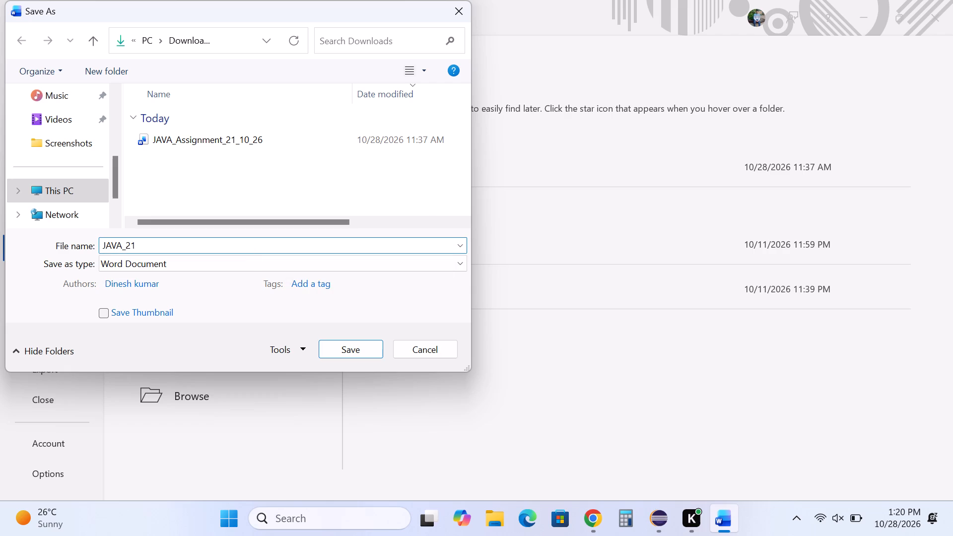
pyautogui.write('/0')
pyautogui.press('6')
pyautogui.write('/2026')
pyautogui.click(150, 248)
pyautogui.press('BackSpace')
pyautogui.press('BackSpace')
pyautogui.write('10')
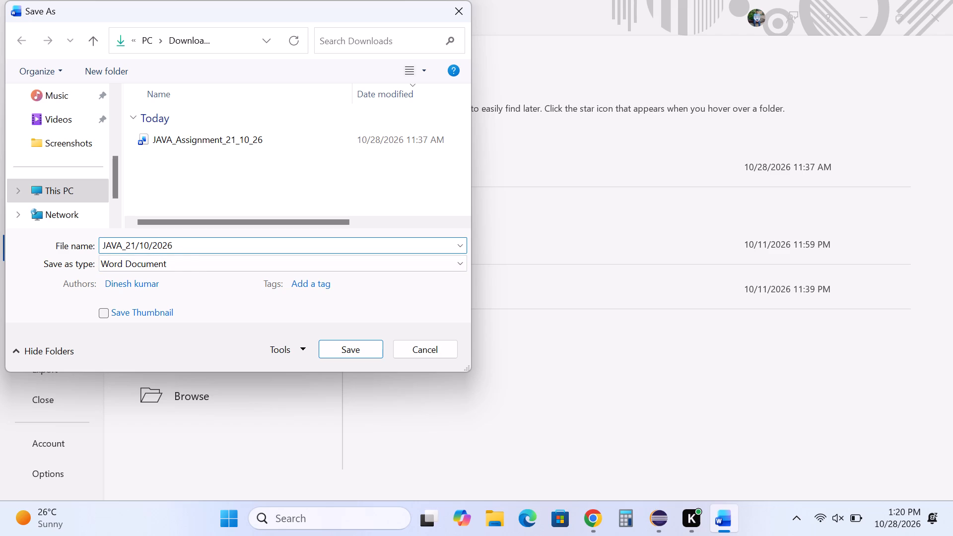
# Set the file type to PDF and try to save the document under the entered name.
pyautogui.click(184, 263)
pyautogui.click(165, 358)
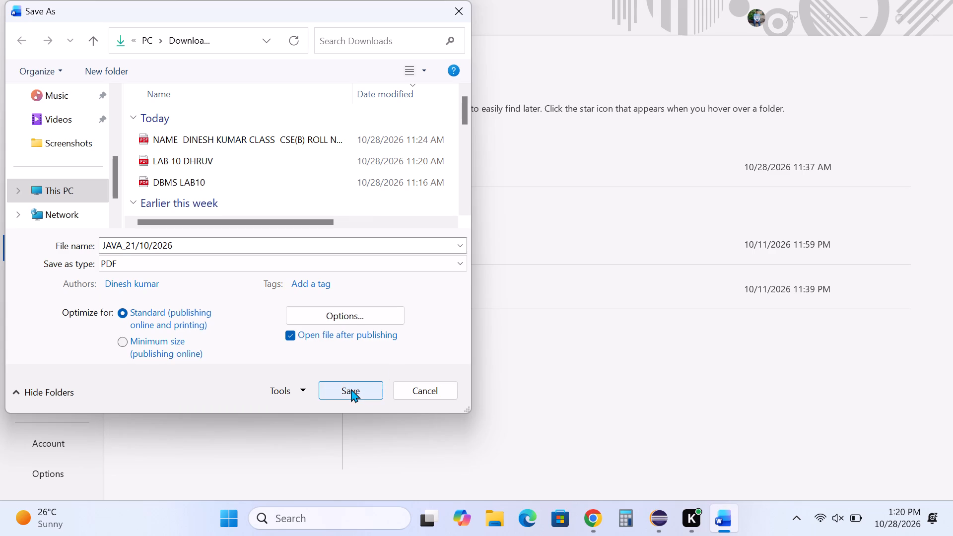
pyautogui.click(351, 389)
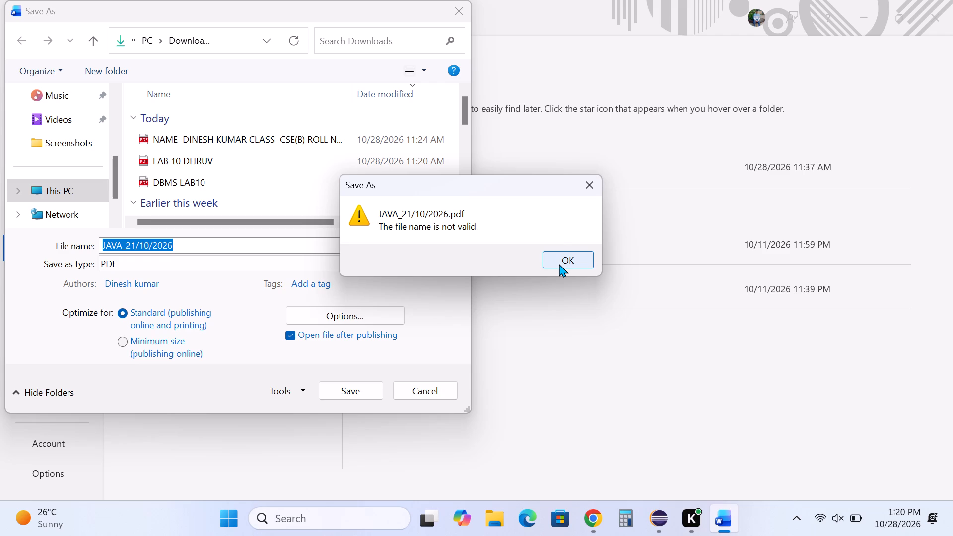
pyautogui.click(588, 180)
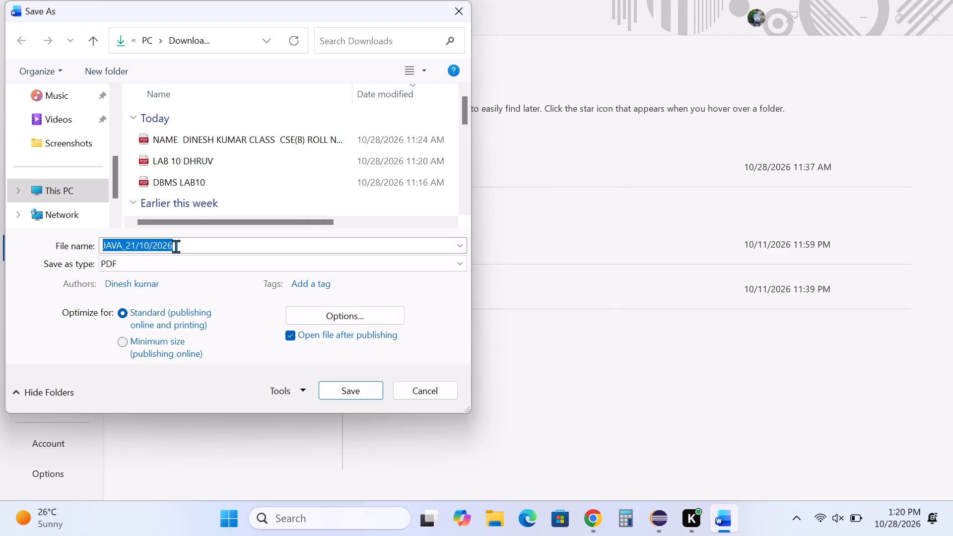
# Change the file name to JAVALAB_21 and save the PDF in the Downloads folder.
pyautogui.press('BackSpace')
pyautogui.press('BackSpace')
pyautogui.press('BackSpace')
pyautogui.press('BackSpace')
pyautogui.press('BackSpace')
pyautogui.click(176, 246)
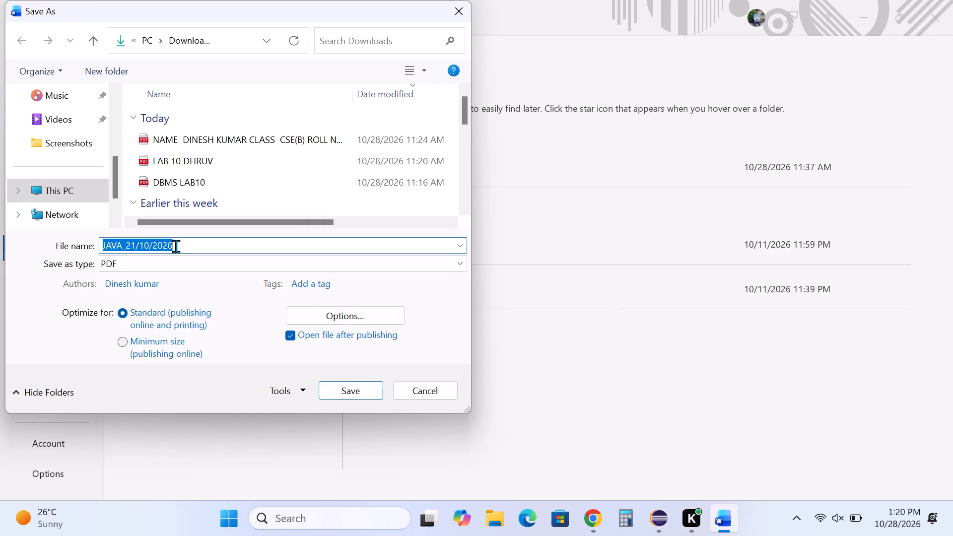
pyautogui.click(205, 246)
pyautogui.press('BackSpace')
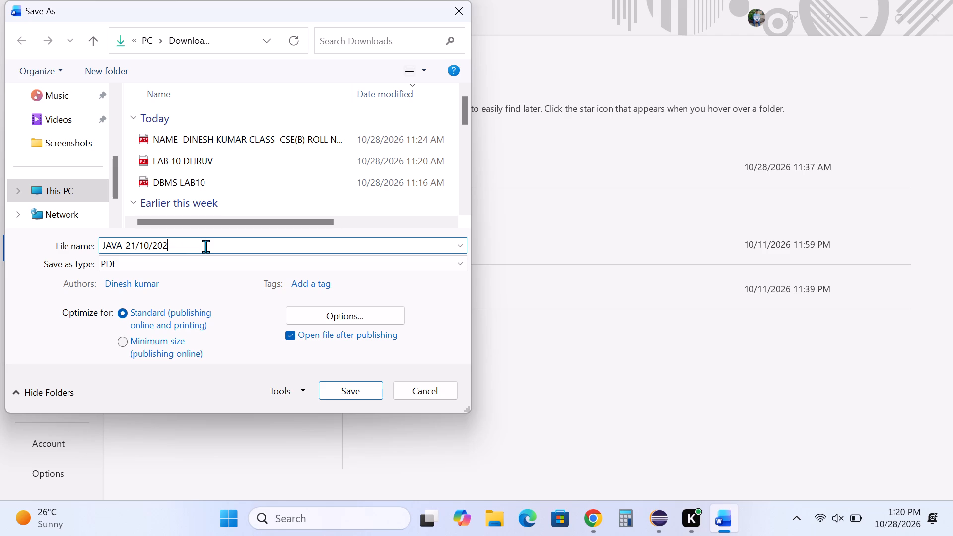
pyautogui.press('BackSpace')
pyautogui.press('BackSpace')
pyautogui.press('BackSpace')
pyautogui.press('BackSpace')
pyautogui.press('BackSpace')
pyautogui.press('BackSpace')
pyautogui.press('BackSpace')
pyautogui.click(121, 246)
pyautogui.write('LAB')
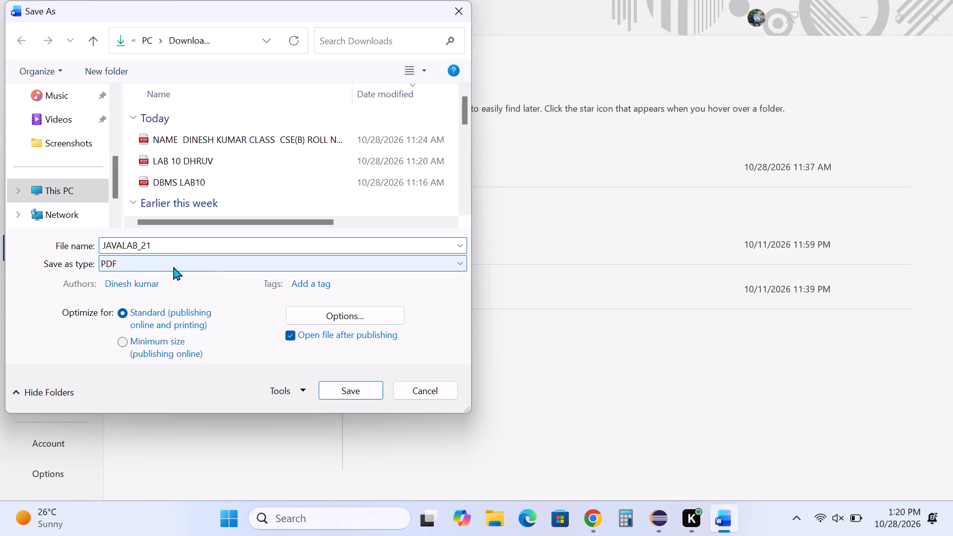
pyautogui.click(360, 393)
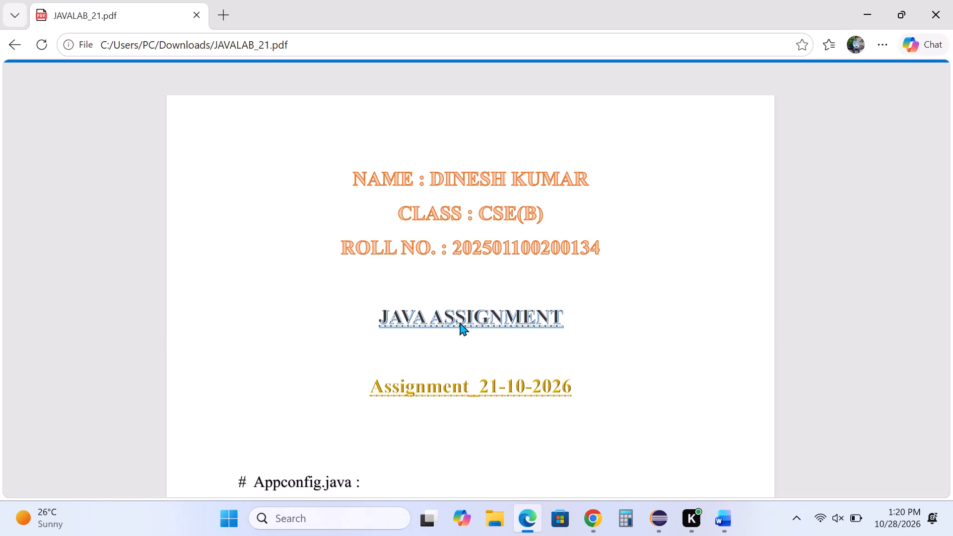
# Check the saved PDF from the title block to the Appconfig.java screenshot, and close it.
pyautogui.scroll(-3, 460, 322)
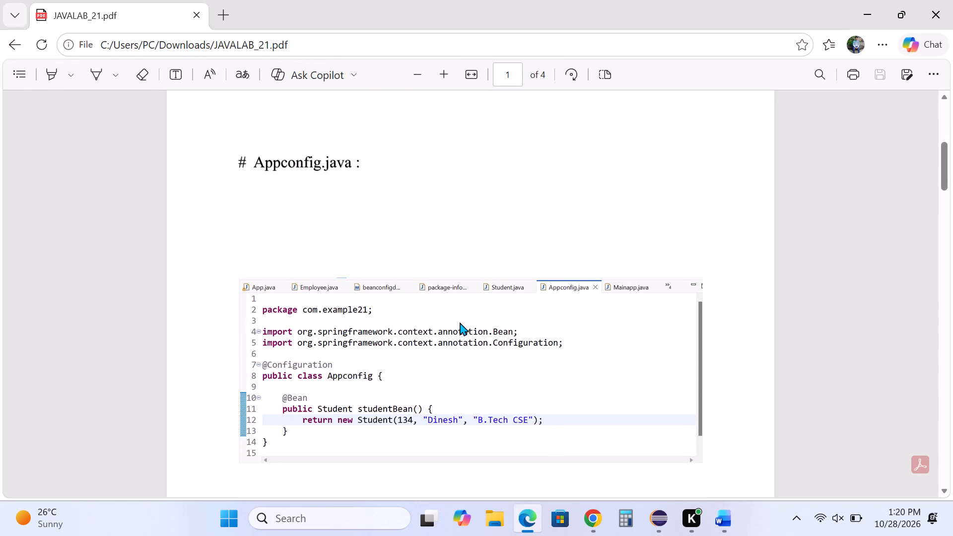
pyautogui.click(196, 14)
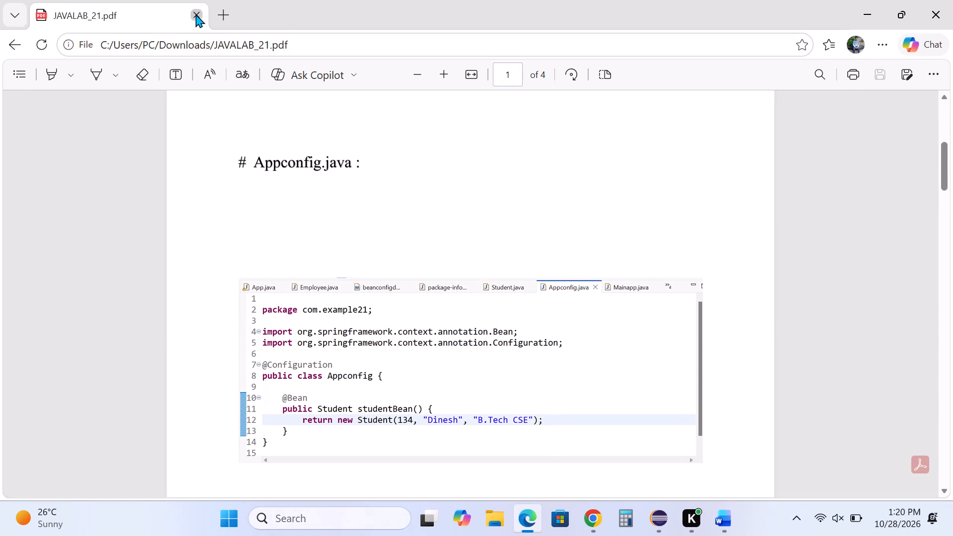